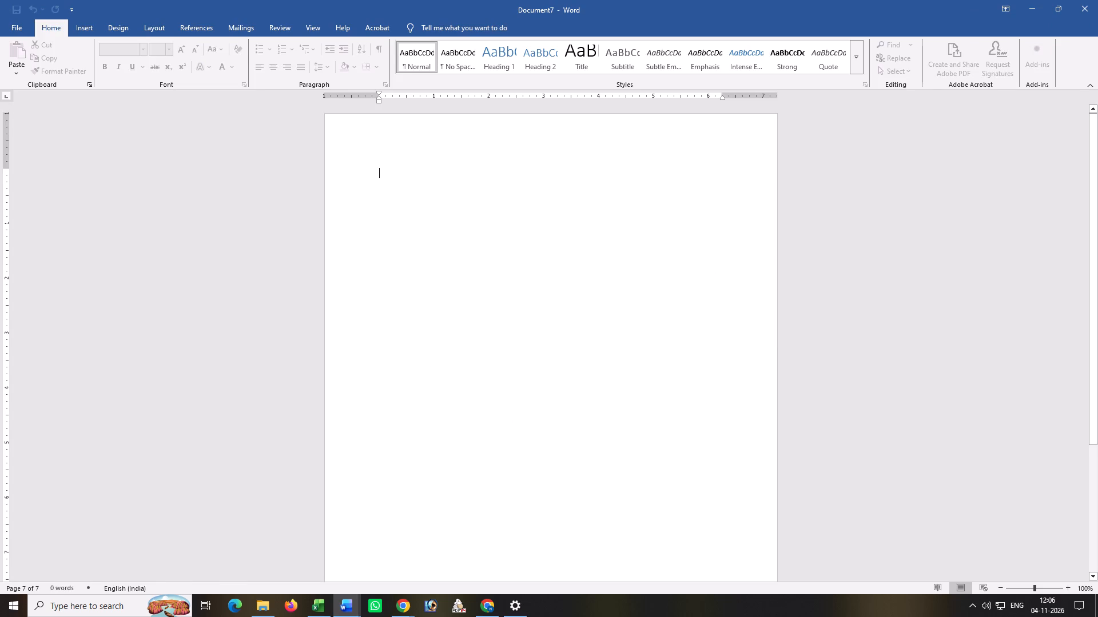
key("Return")
key("Return")
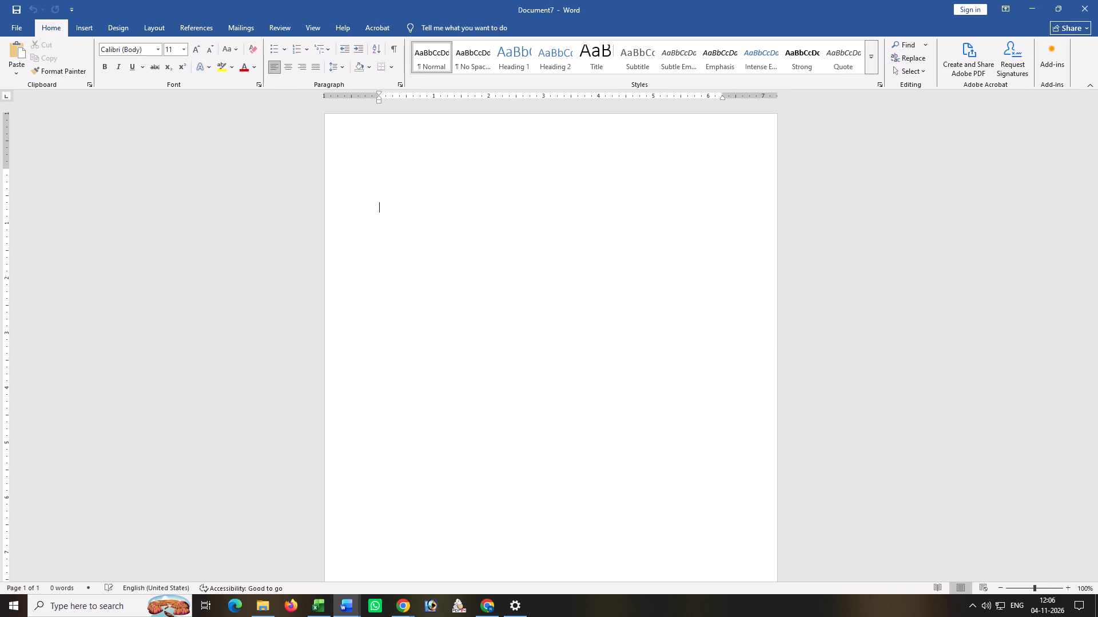
key("ctrl+v")
Centre the "Hospital Register Allocation List" heading.
left_click(428, 207)
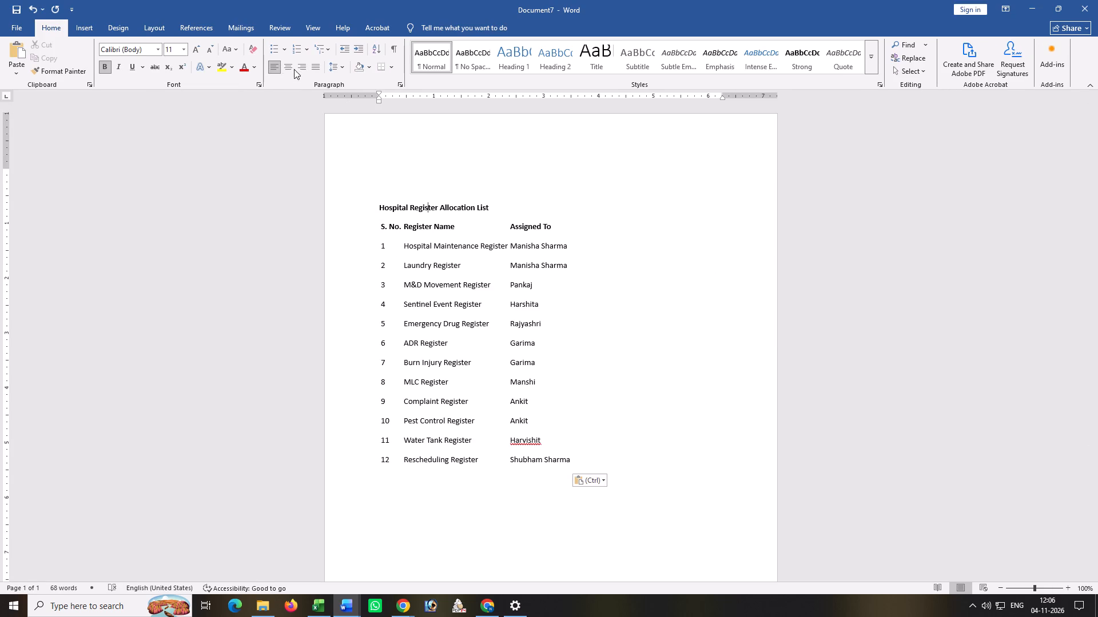
left_click(291, 67)
Apply all borders to the entire register table.
left_click(493, 294)
left_click(373, 214)
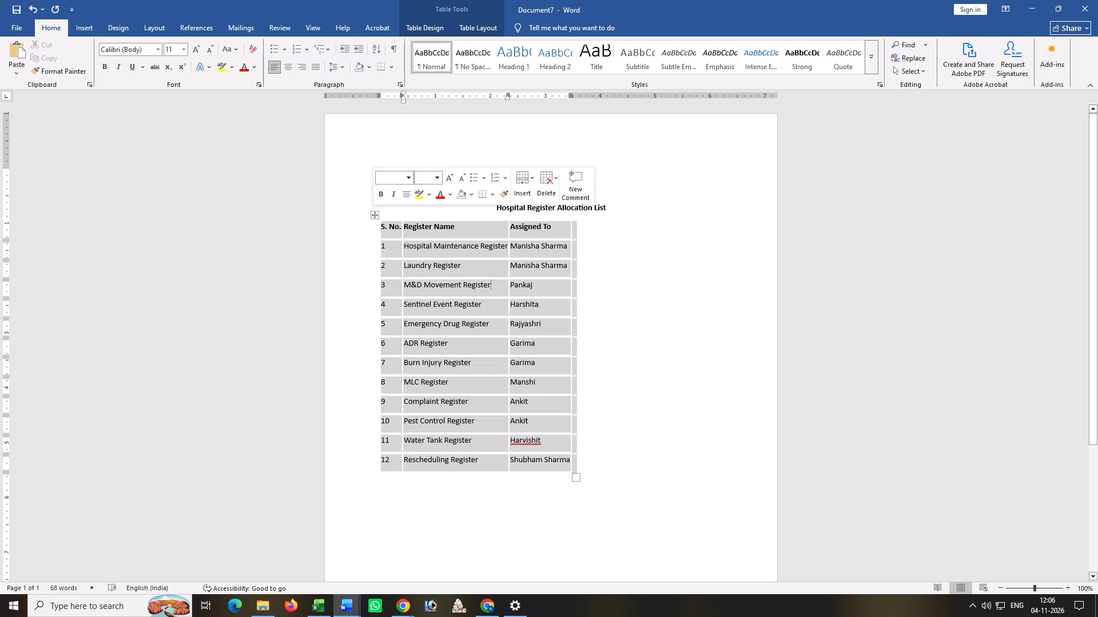
left_click(391, 66)
left_click(382, 150)
left_click(568, 372)
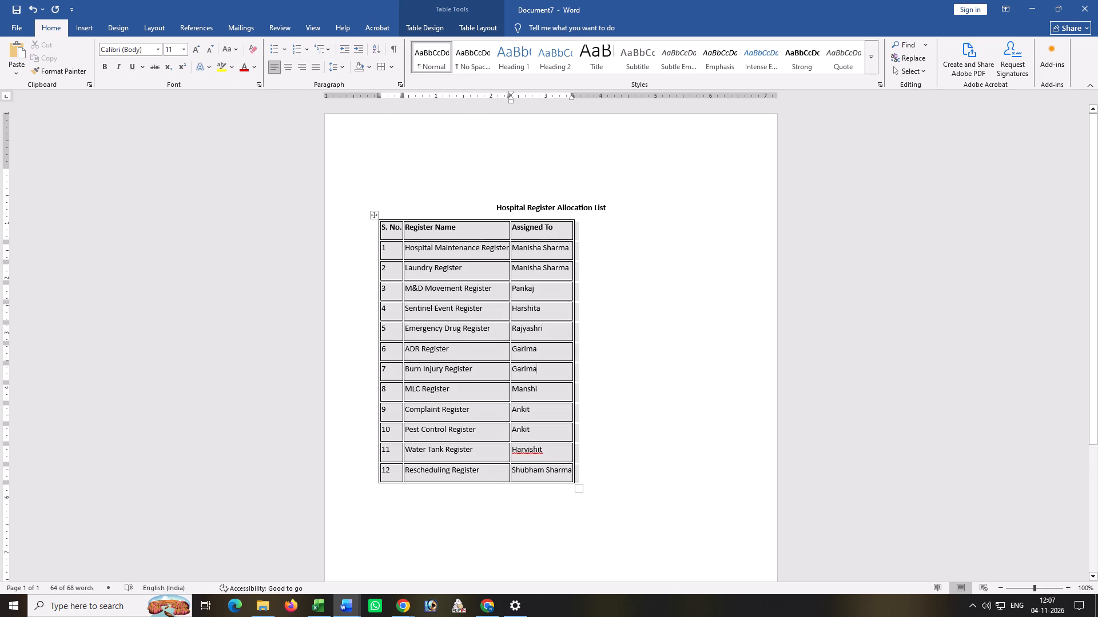
Widen the register table to about 5.2 inches.
left_click_drag(578, 490, 666, 488)
Apply the plain black grid table style with single-line borders to the whole register table.
left_click(376, 215)
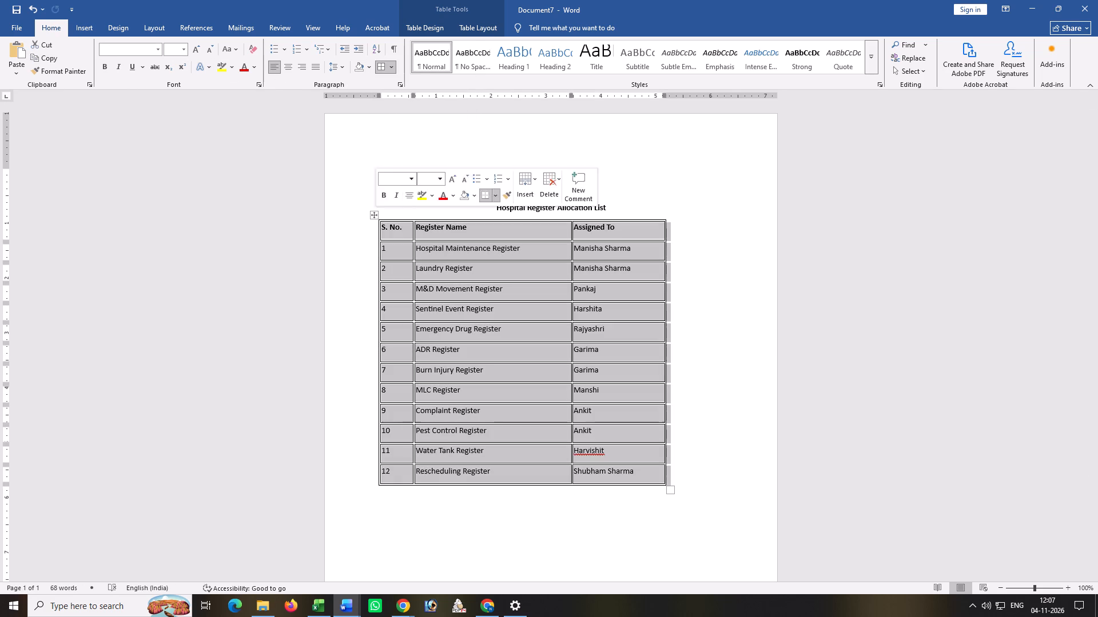
left_click(483, 20)
left_click(418, 29)
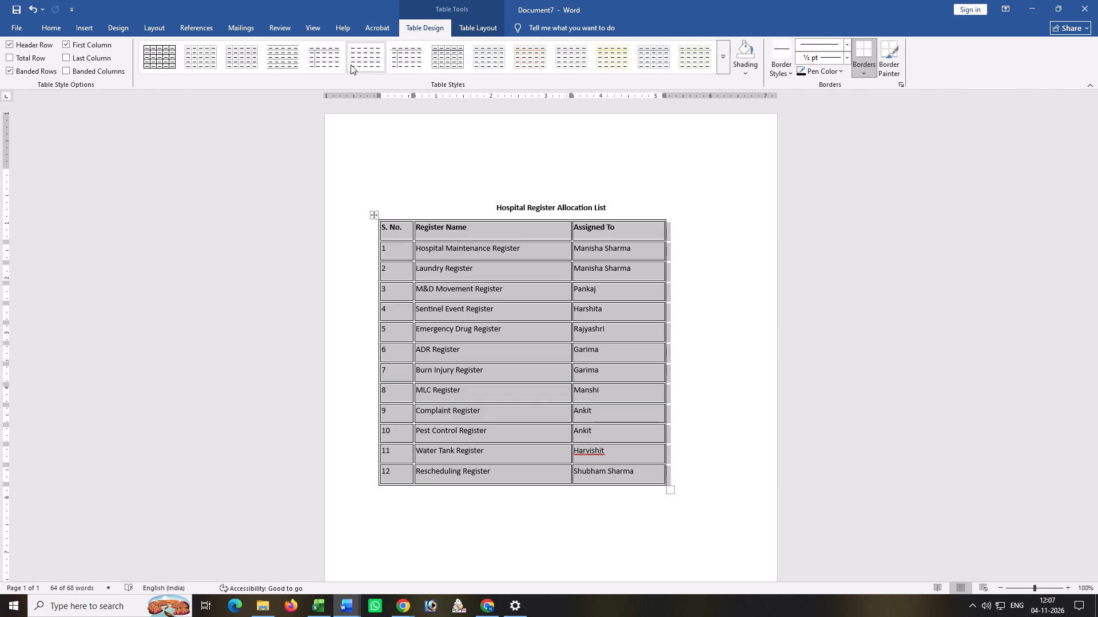
left_click(149, 60)
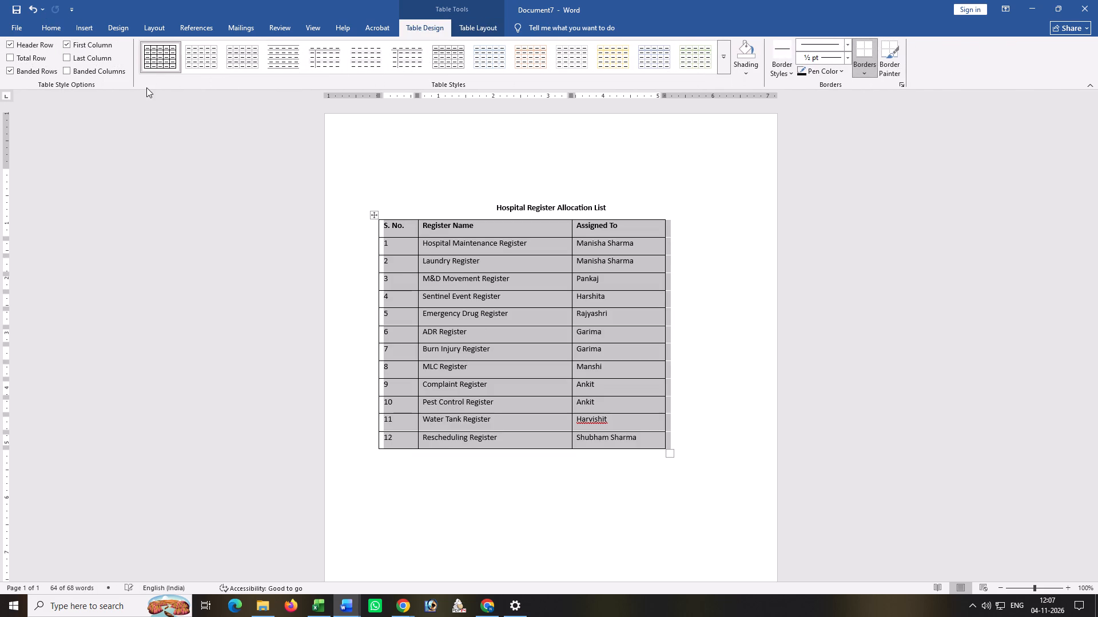
left_click(567, 287)
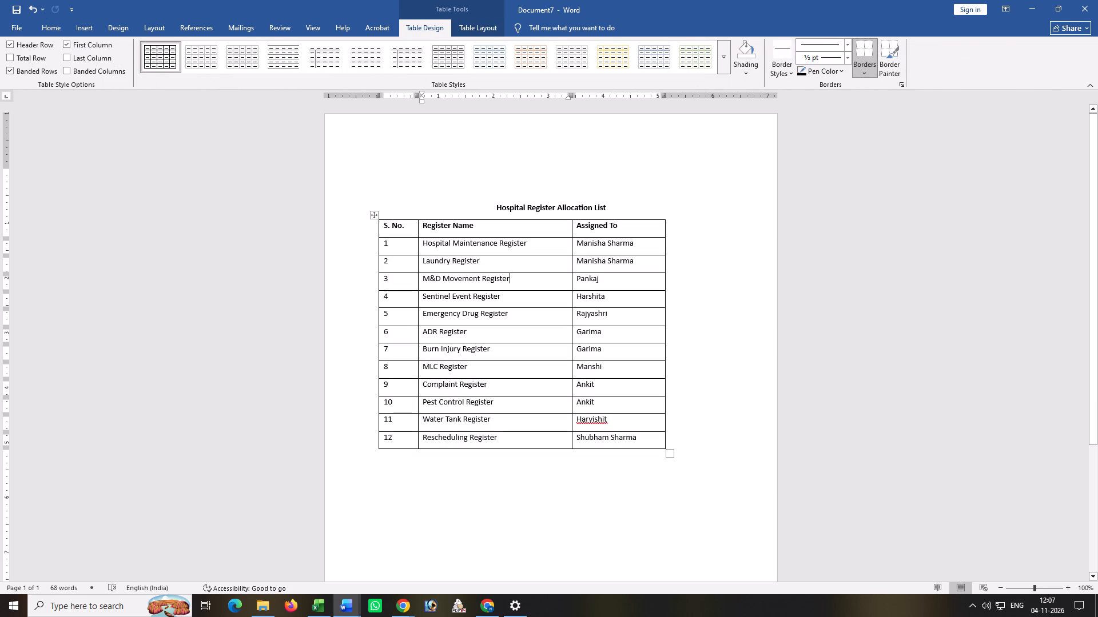
Correct the assigned name in the Water Tank Register row to "Hrishit".
left_click(591, 420)
key("BackSpace")
key("BackSpace")
key("BackSpace")
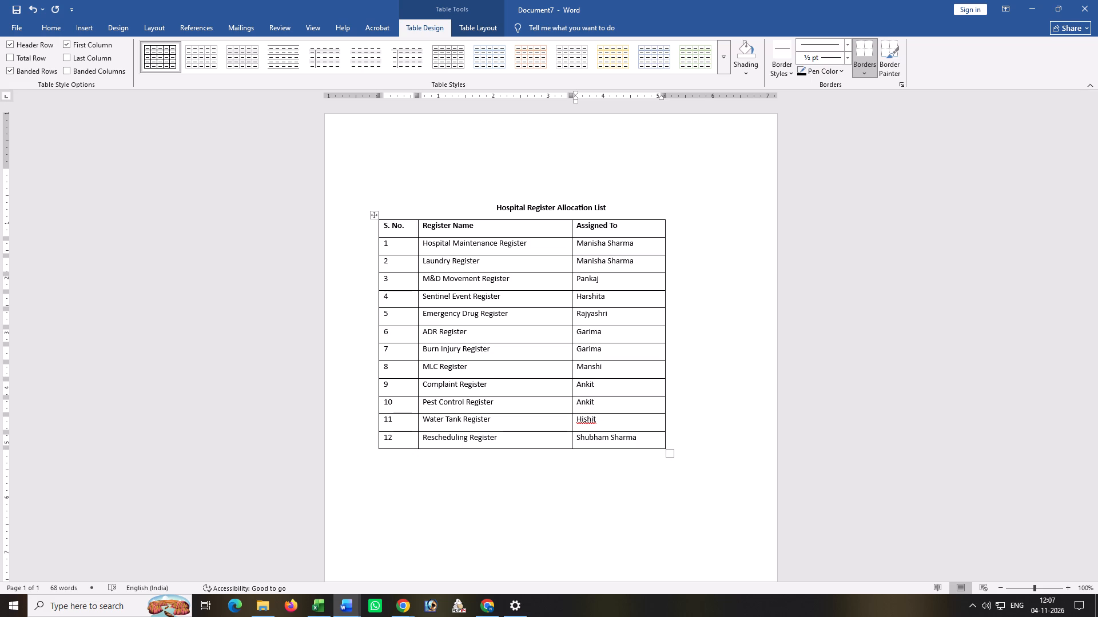
key("r")
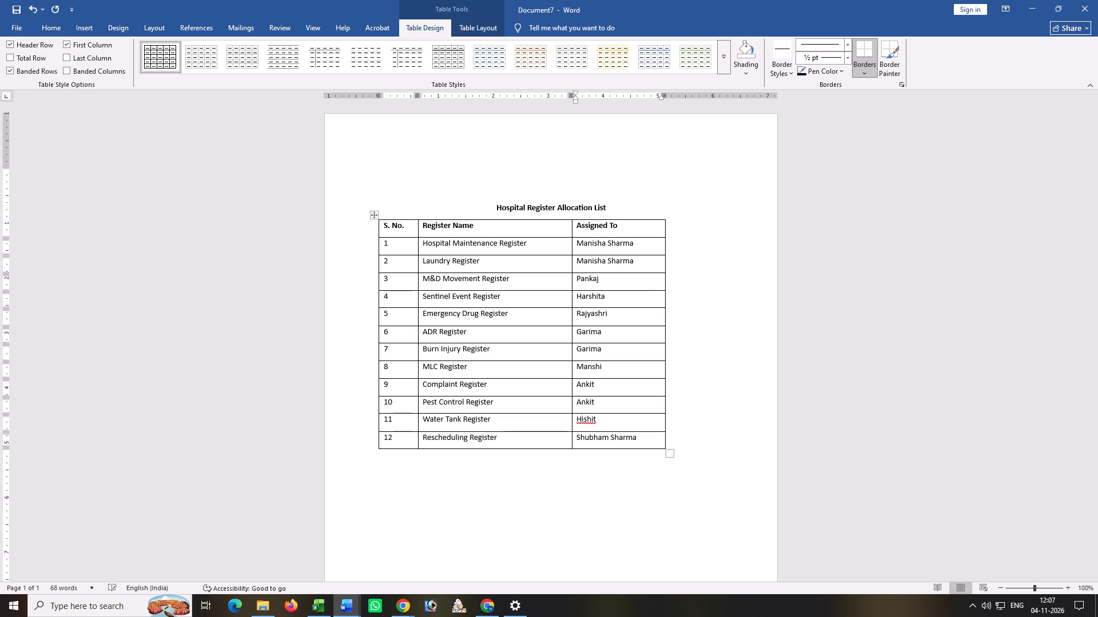
key("r")
left_click(599, 451)
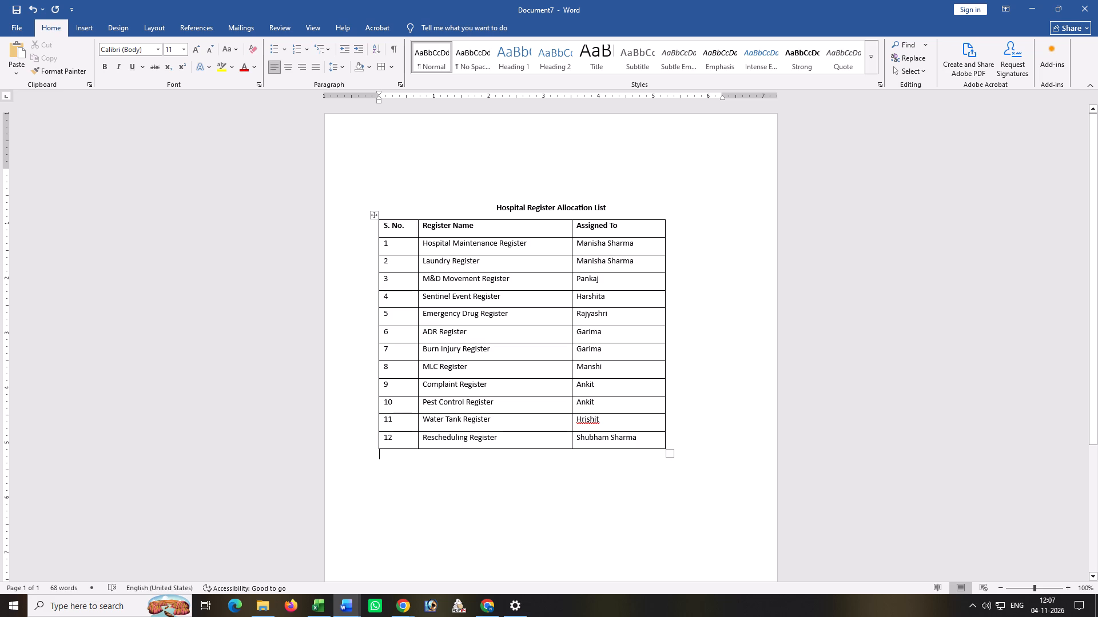
Change the register name in row 3 to "MRD Movement Register".
left_click(433, 279)
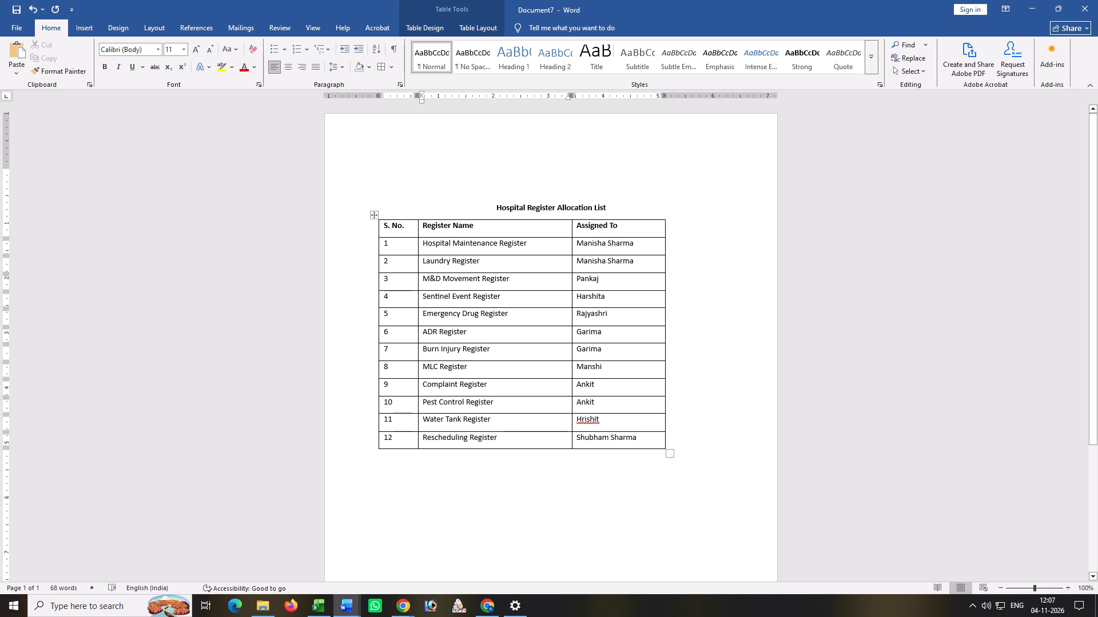
key("BackSpace")
key("shift+r")
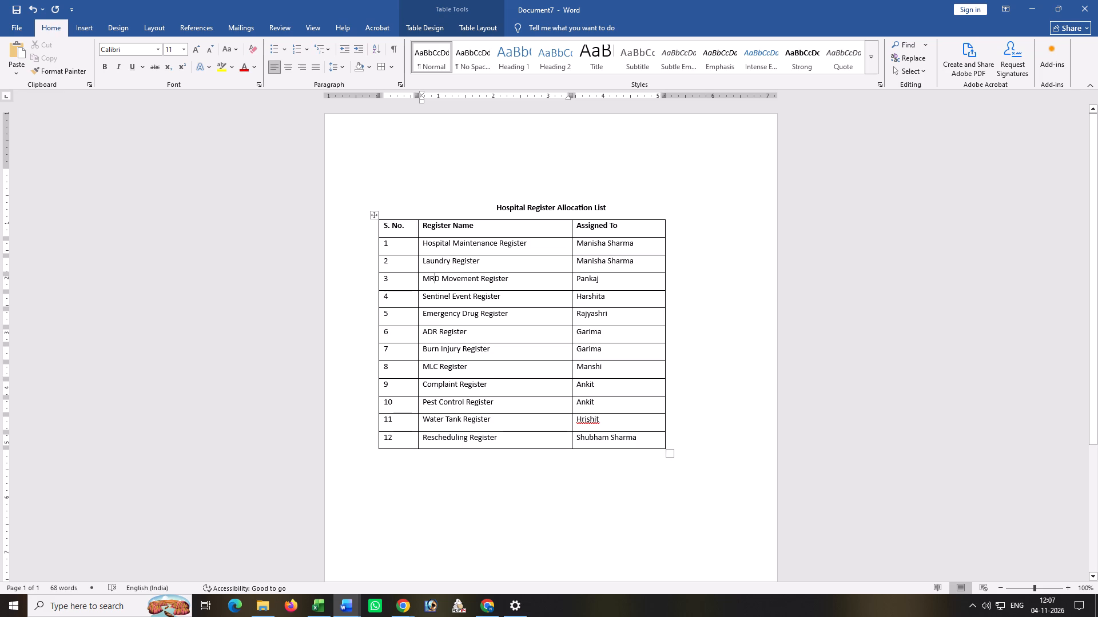
Widen the table to about 5.8 inches and shift it about 0.2 inches right beneath the centred heading.
left_click_drag(671, 450, 699, 450)
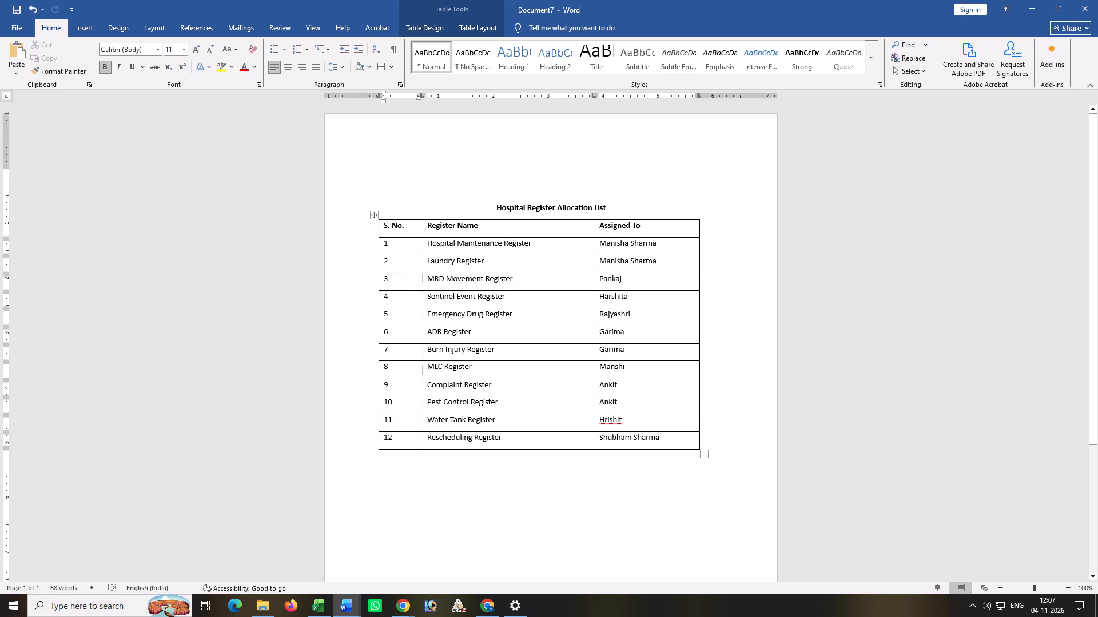
left_click_drag(378, 94, 389, 96)
left_click(519, 478)
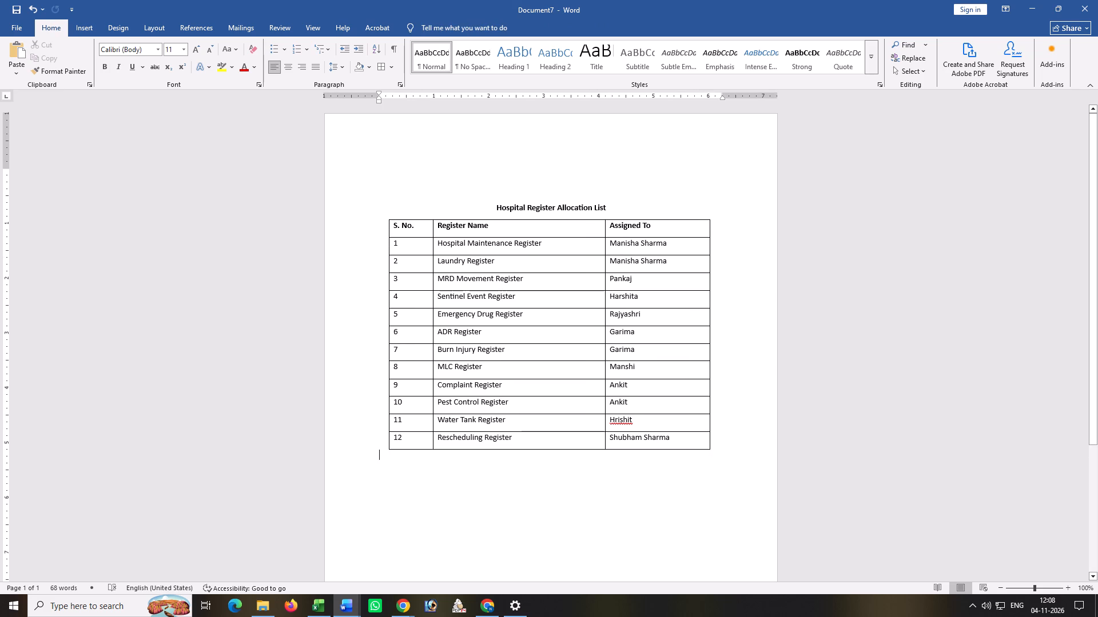
Save the document as "Register Allocation List" in the LEGAL FILES DOC folder under NABH, as a Word Document.
key("ctrl+s")
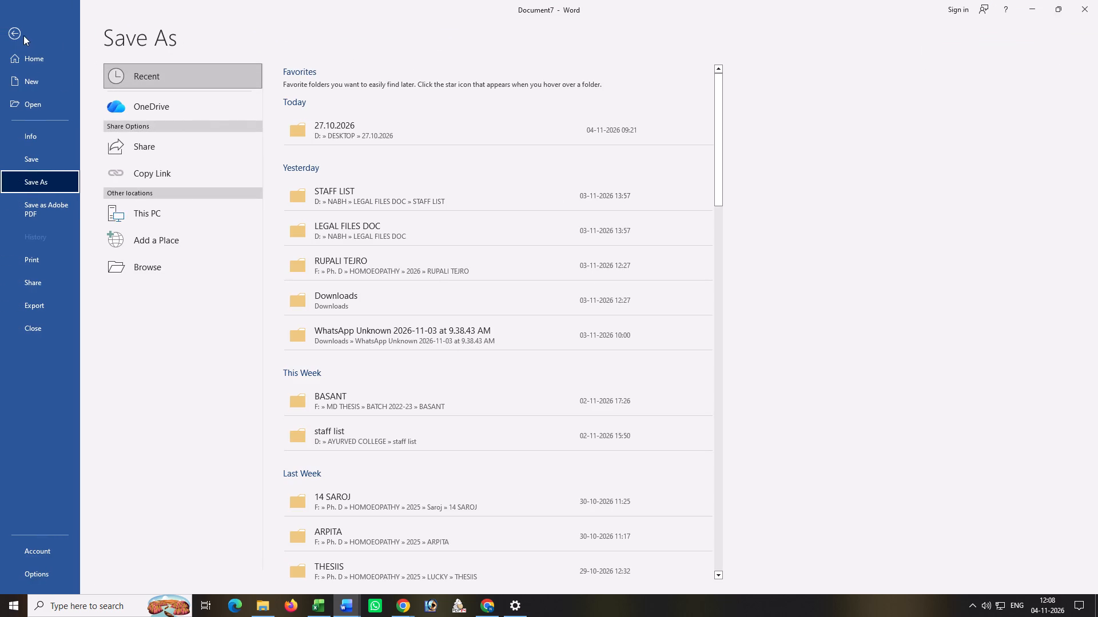
left_click(21, 33)
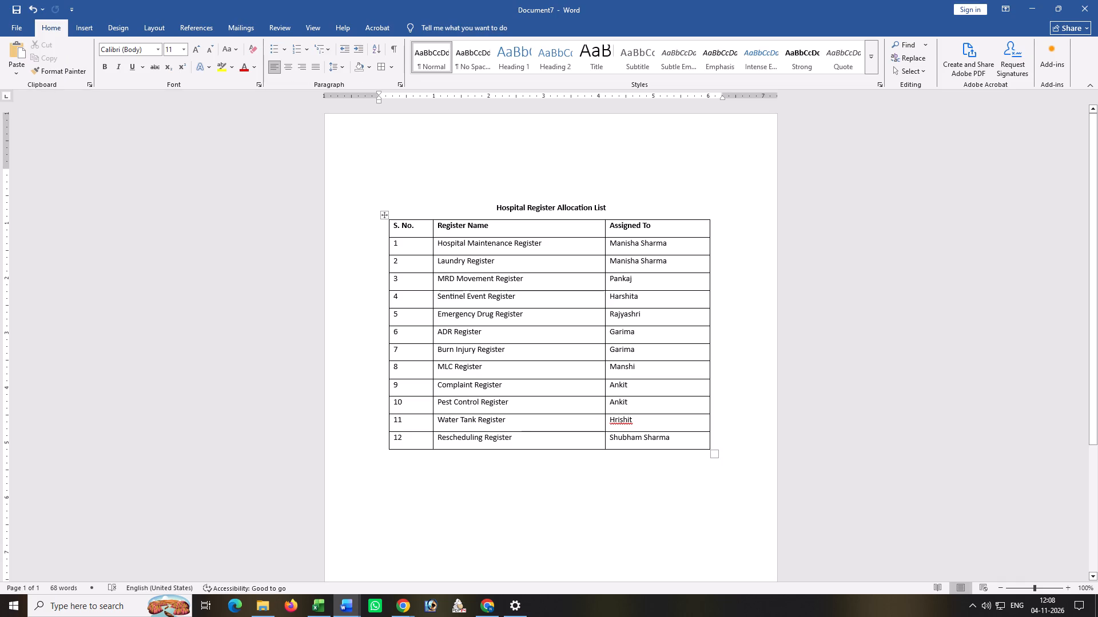
key("ctrl+s")
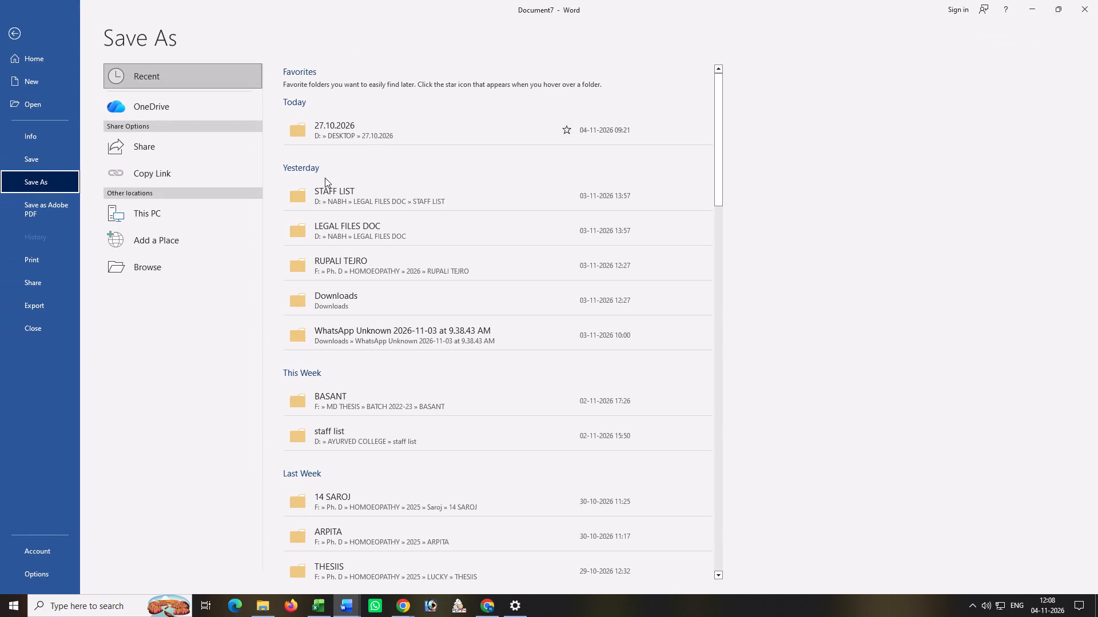
left_click(347, 236)
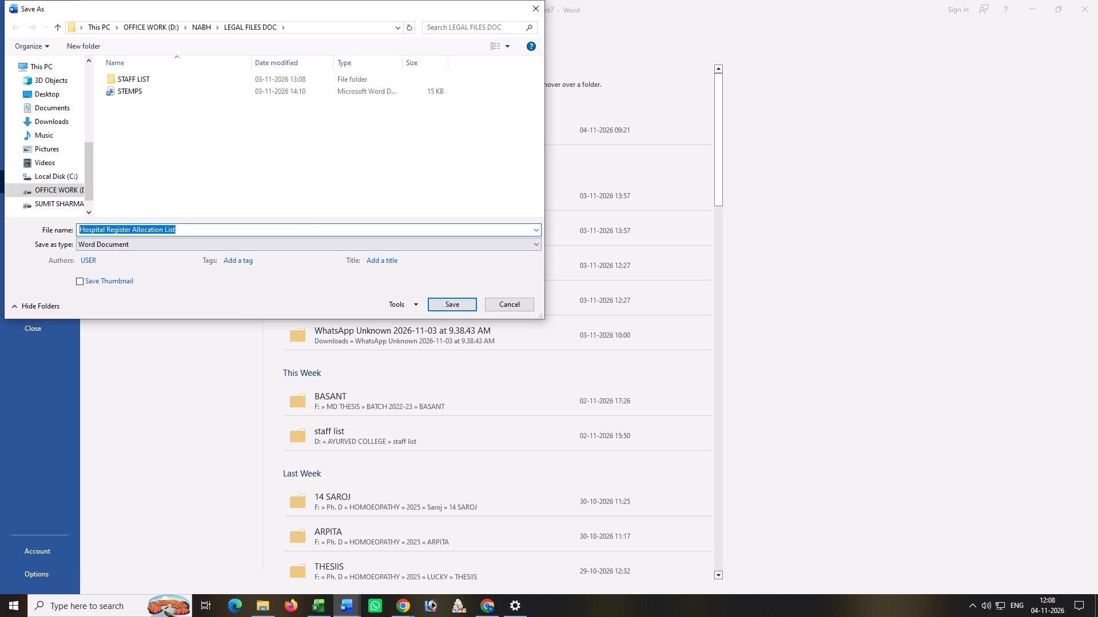
left_click_drag(104, 230, 67, 230)
key("Delete")
key("Delete")
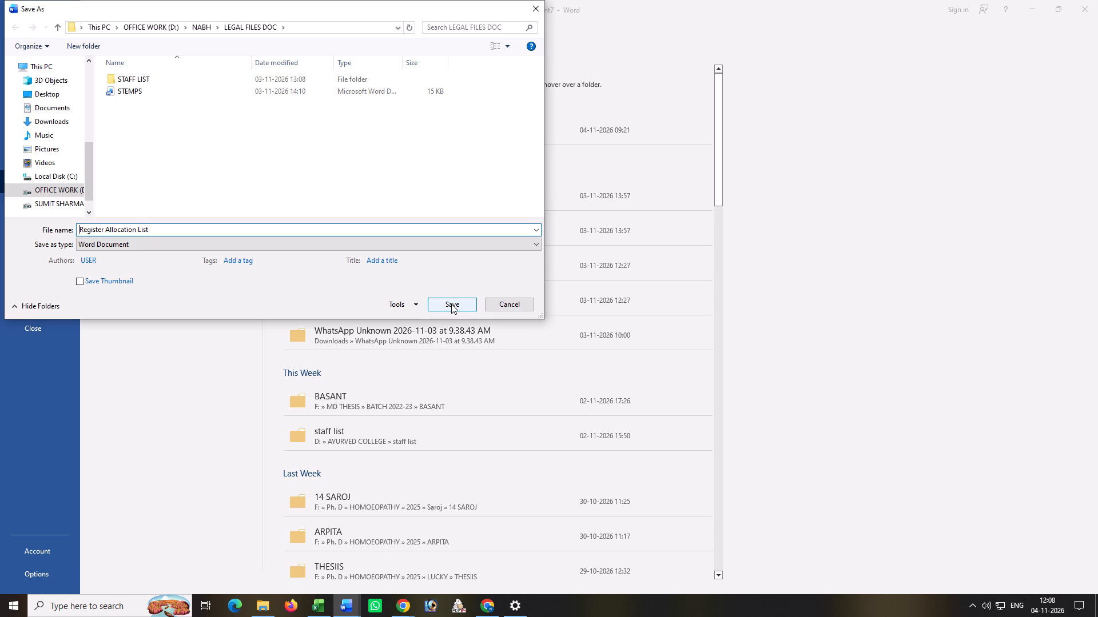
left_click(451, 304)
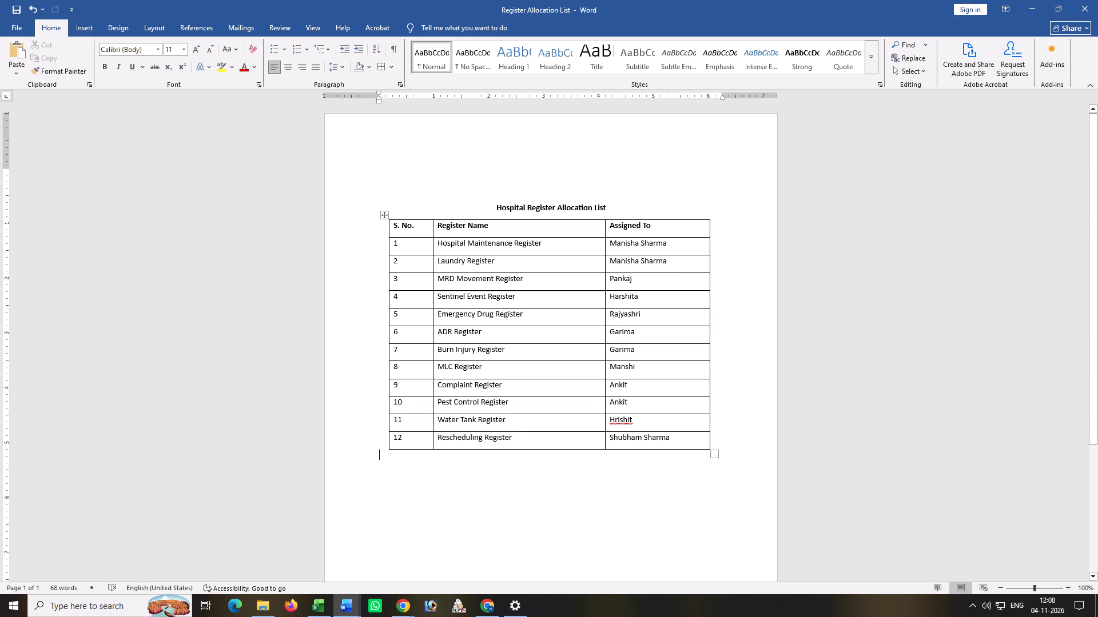
Replace the assigned name in the Emergency Drug Register row with "Priyanshu".
left_click_drag(496, 205, 664, 439)
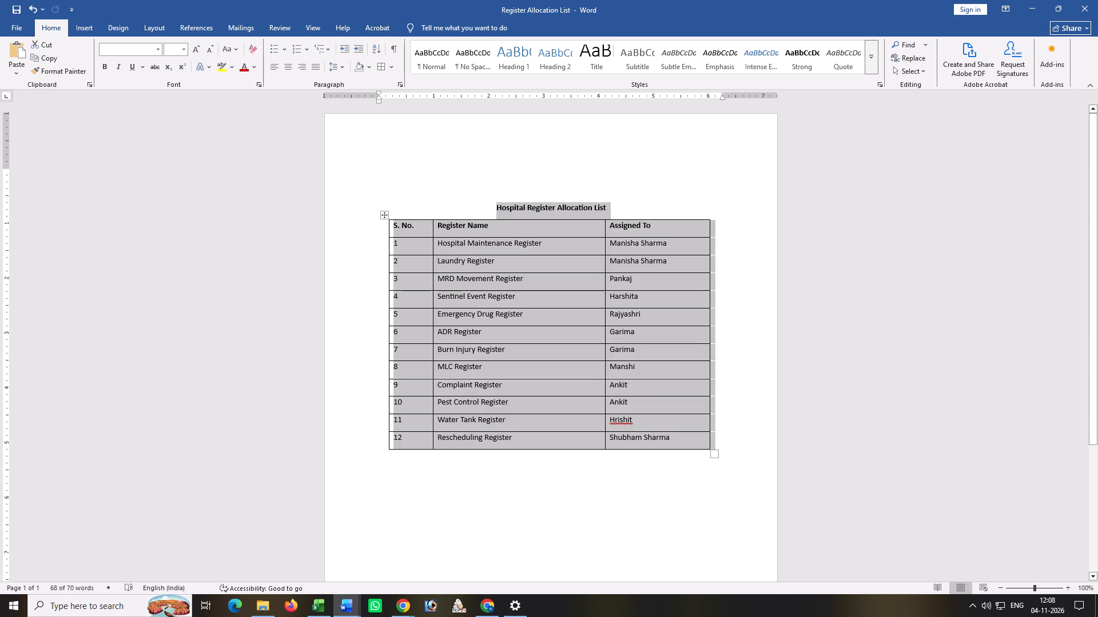
left_click(623, 316)
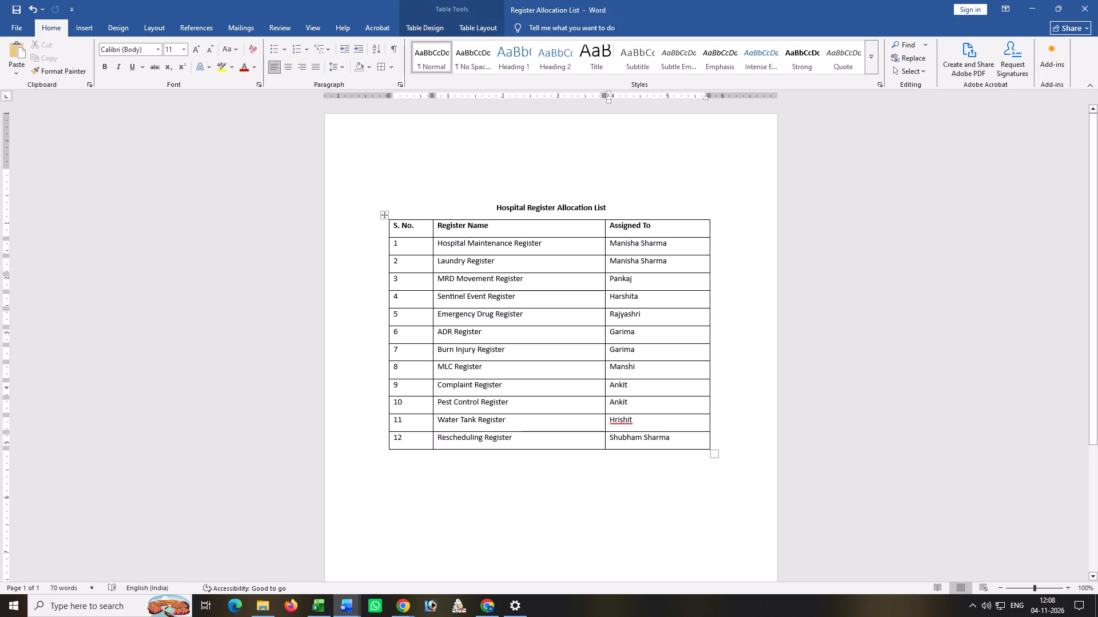
left_click_drag(643, 315, 607, 313)
key("r")
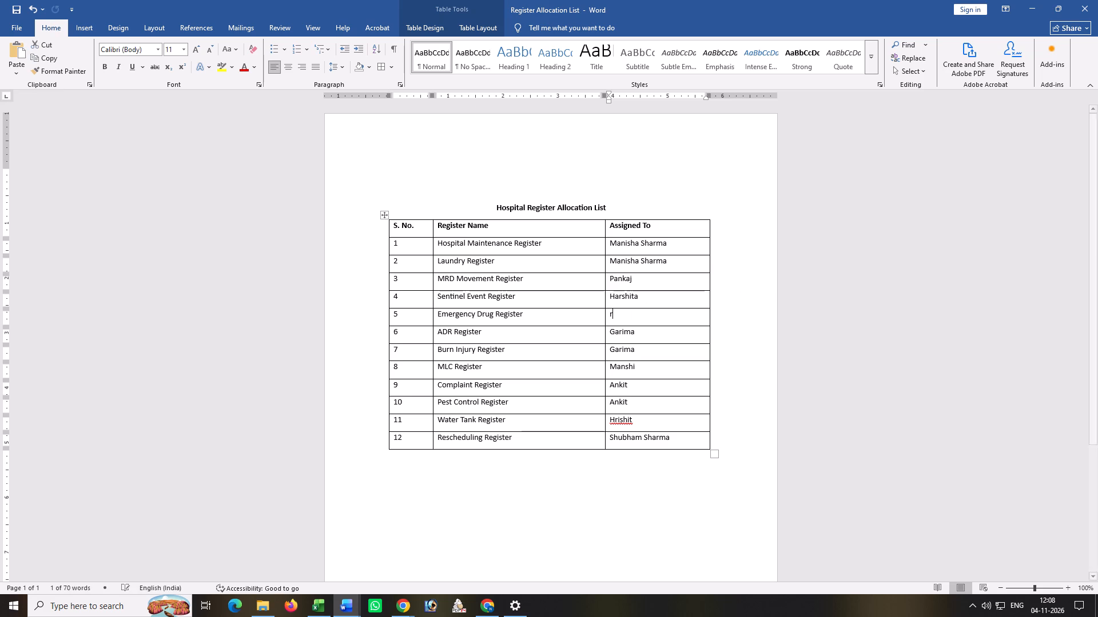
key("BackSpace")
key("p")
key("BackSpace")
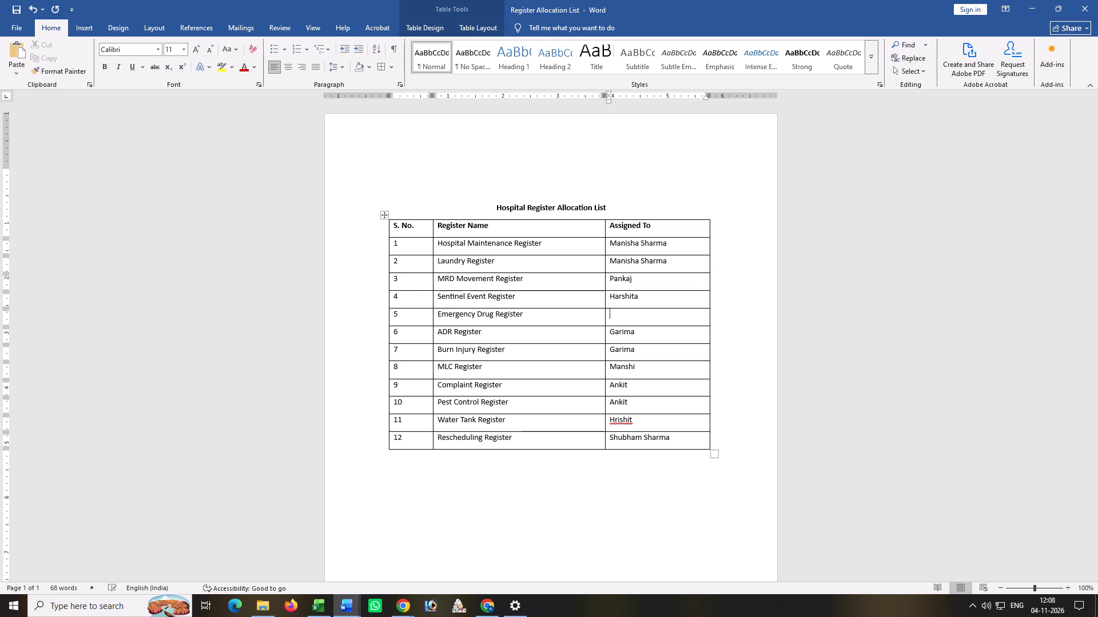
type("Priyansu")
key("BackSpace")
type("hu")
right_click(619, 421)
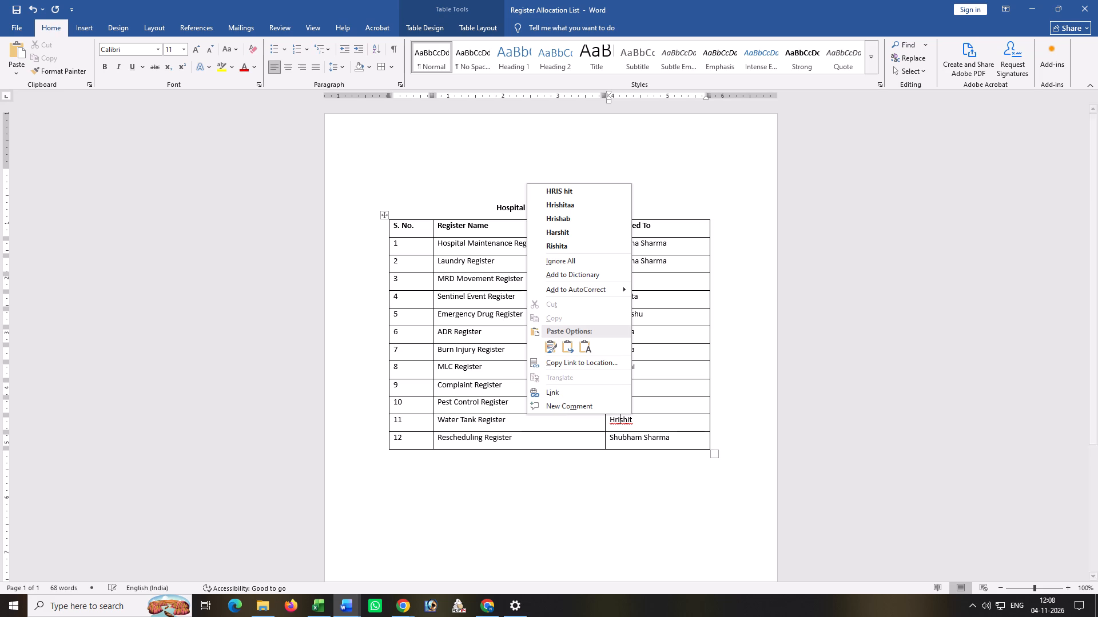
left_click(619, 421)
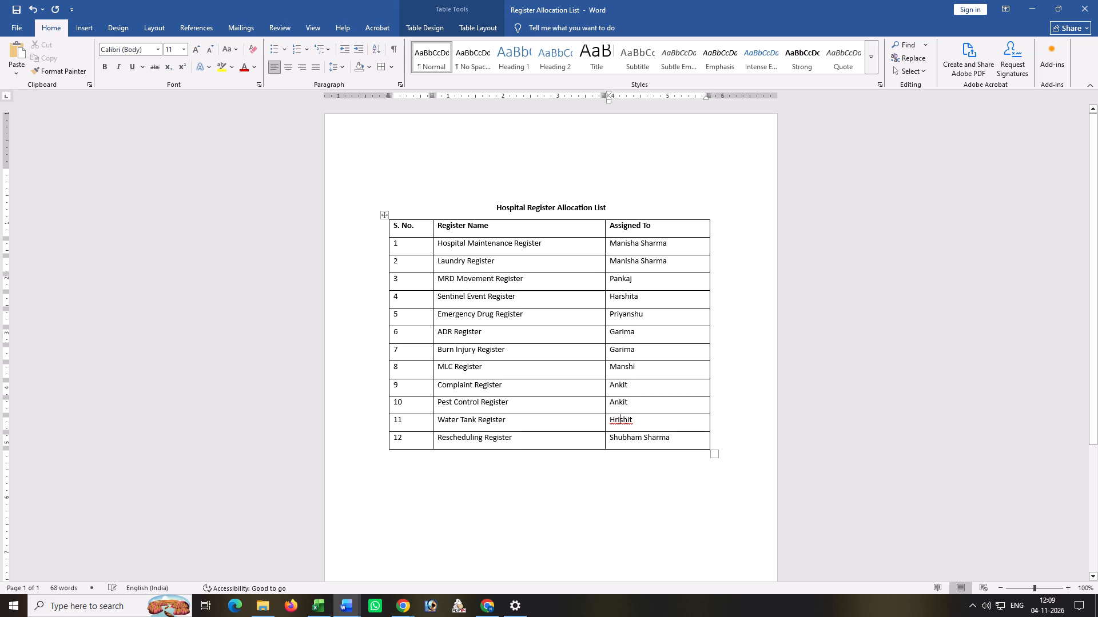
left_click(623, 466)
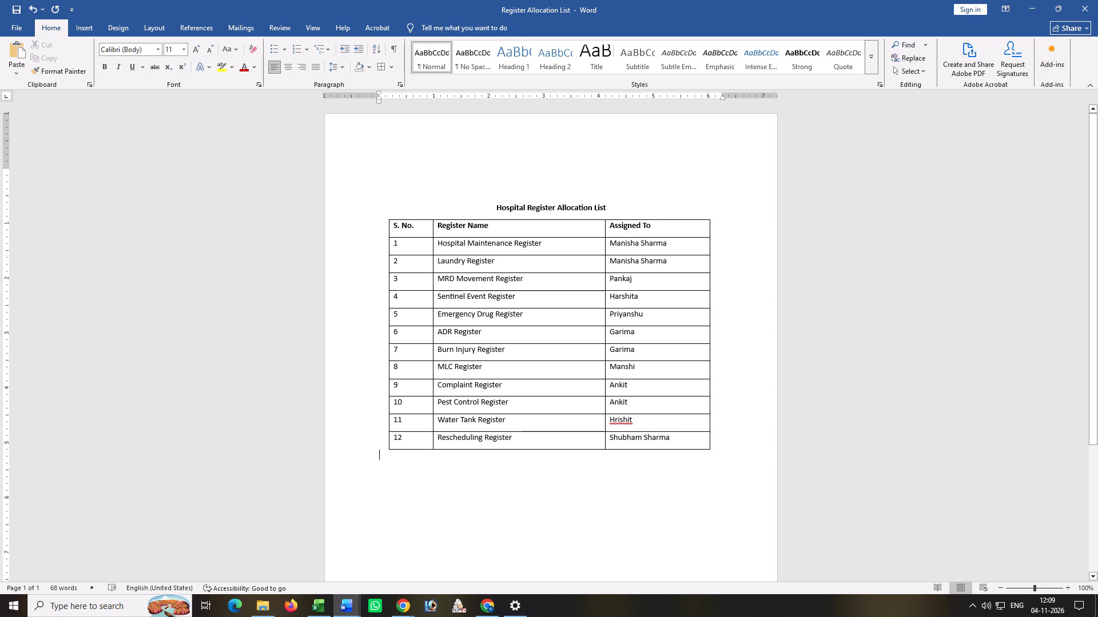
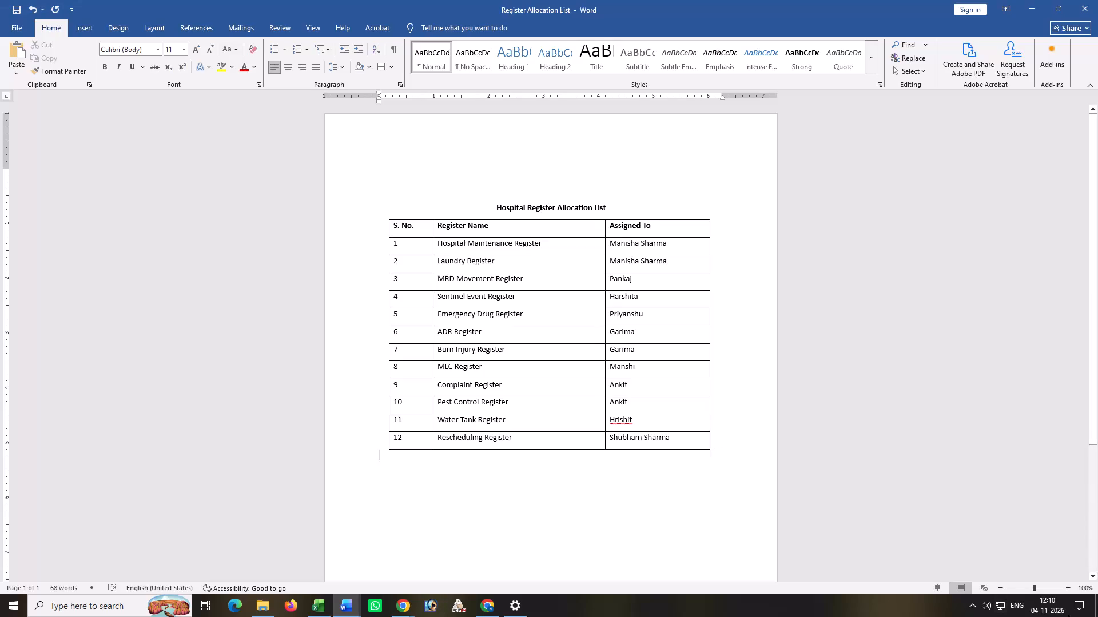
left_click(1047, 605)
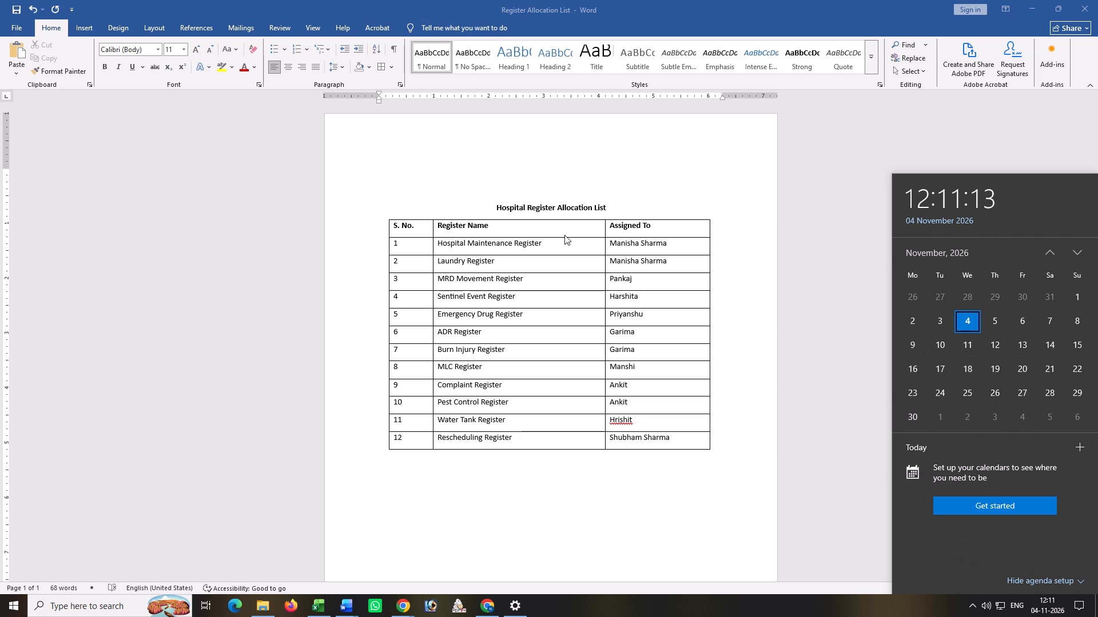
Change the heading and entire register table to Times New Roman and enlarge their text one size, bringing table text to 12 pt.
left_click(494, 207)
left_click_drag(494, 208, 627, 440)
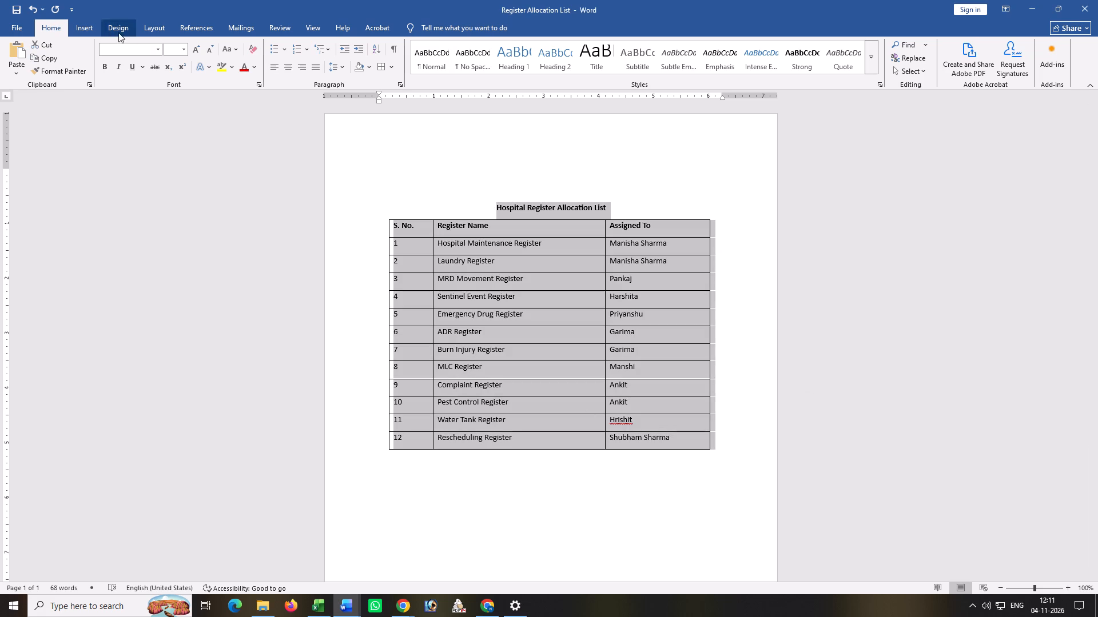
left_click(158, 48)
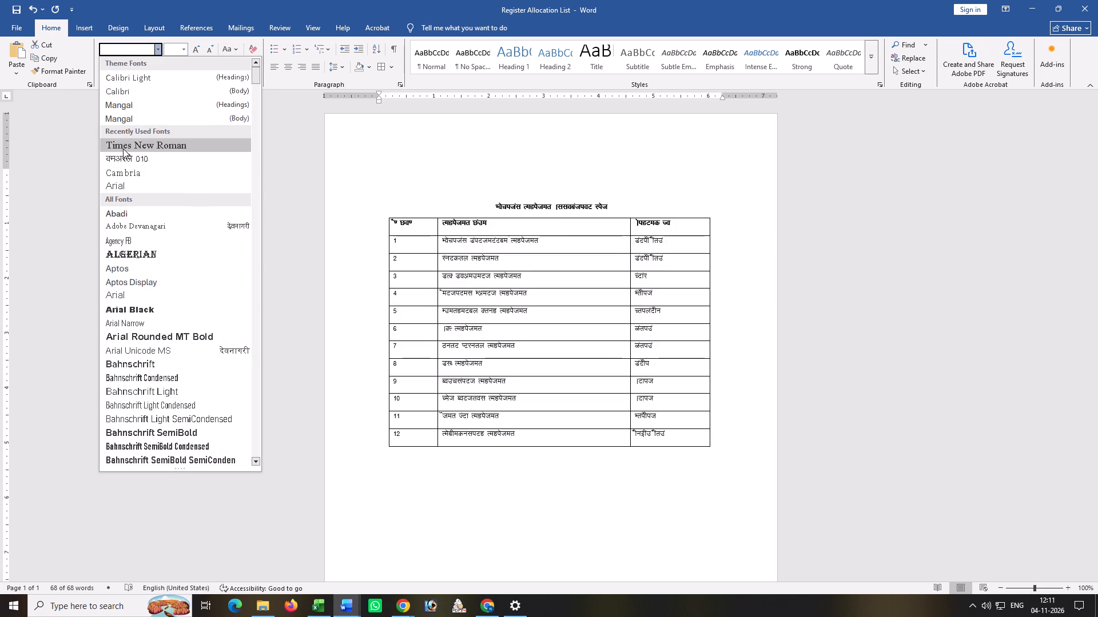
left_click(124, 148)
left_click(194, 53)
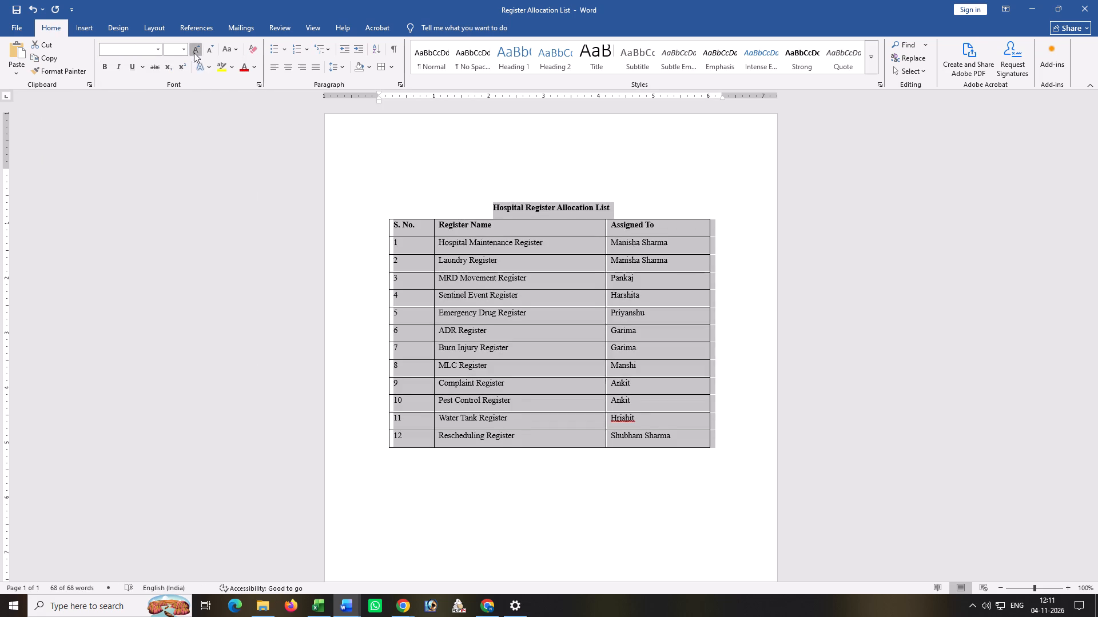
left_click(526, 307)
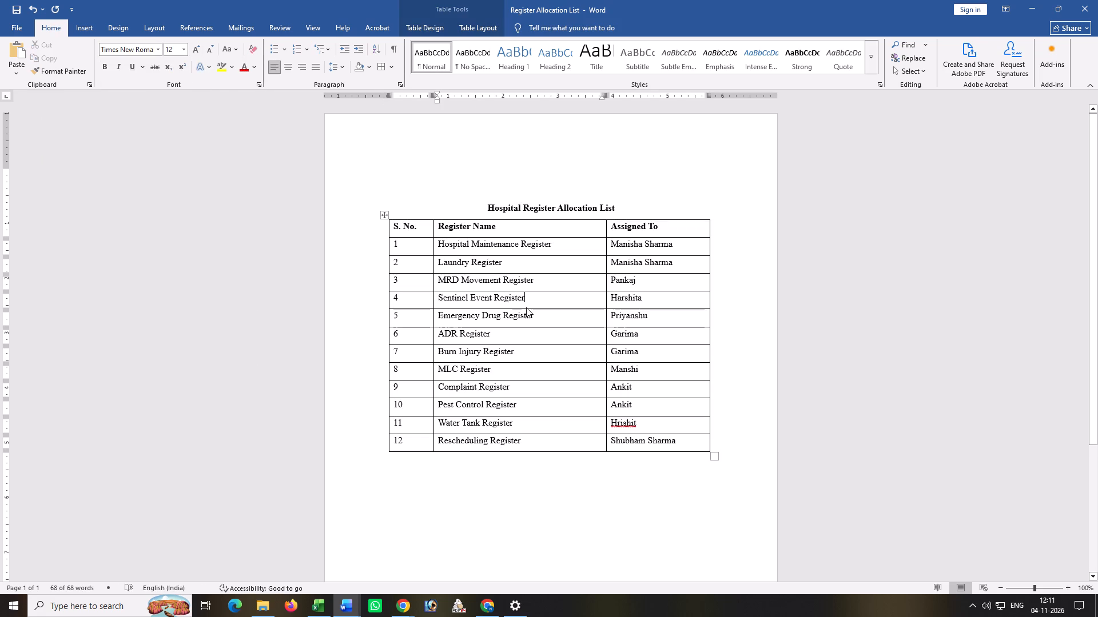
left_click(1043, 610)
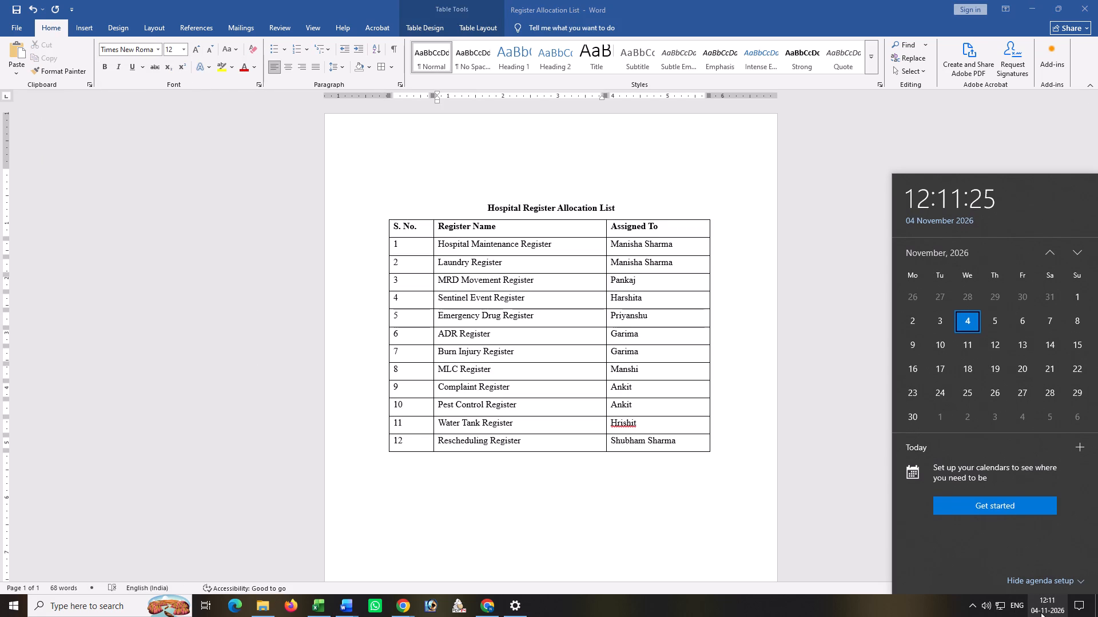
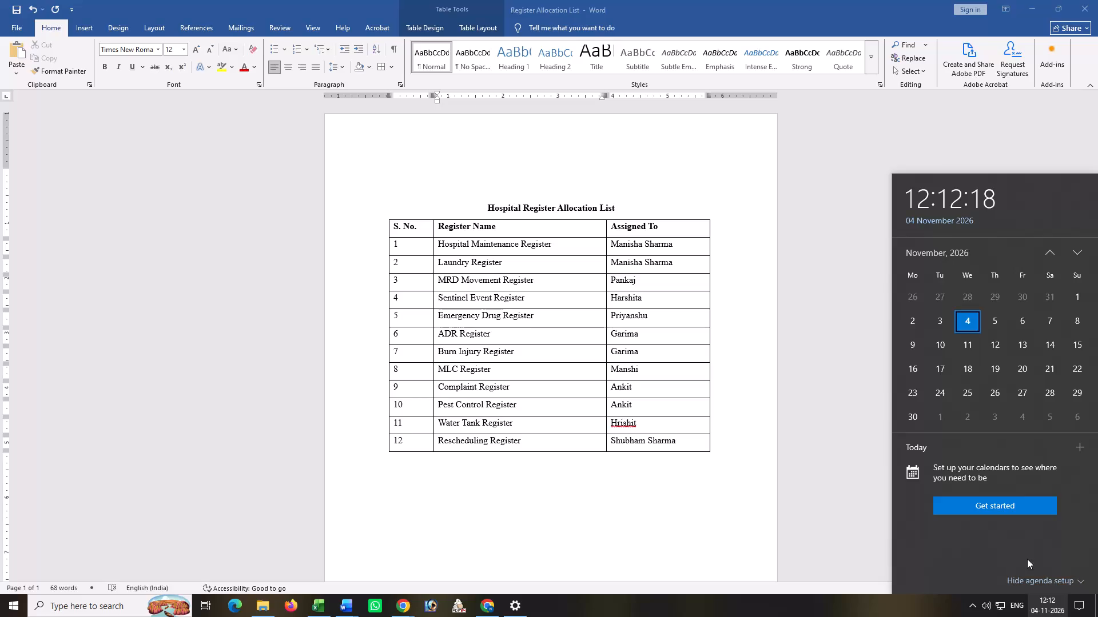
Close the finished Register Allocation List document, leaving the nursing staff duty roster document open.
left_click(1084, 9)
left_click(565, 331)
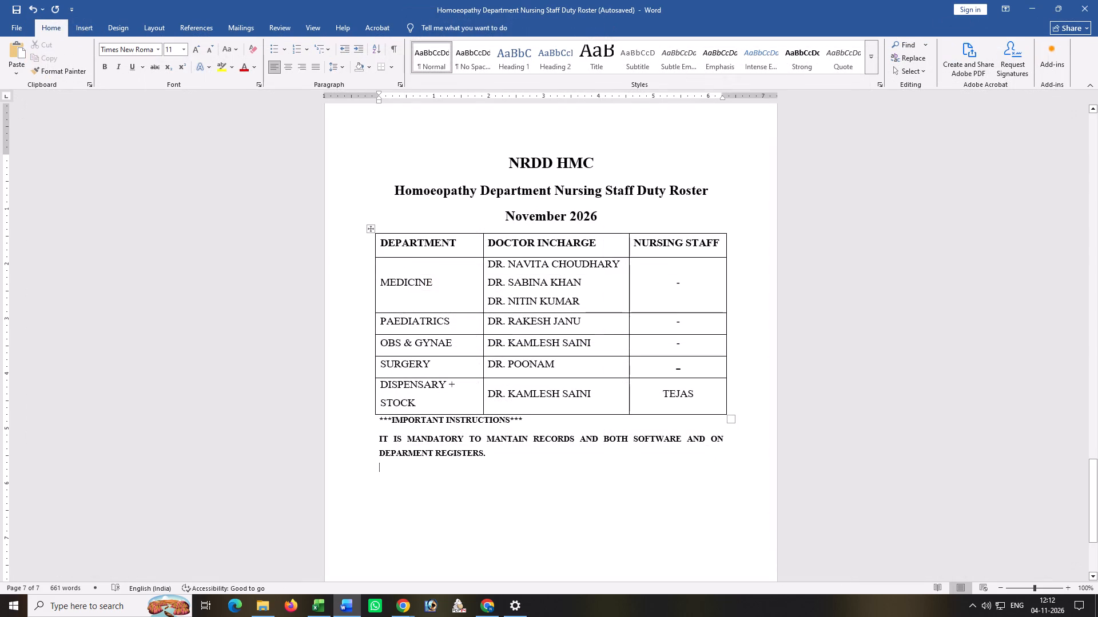
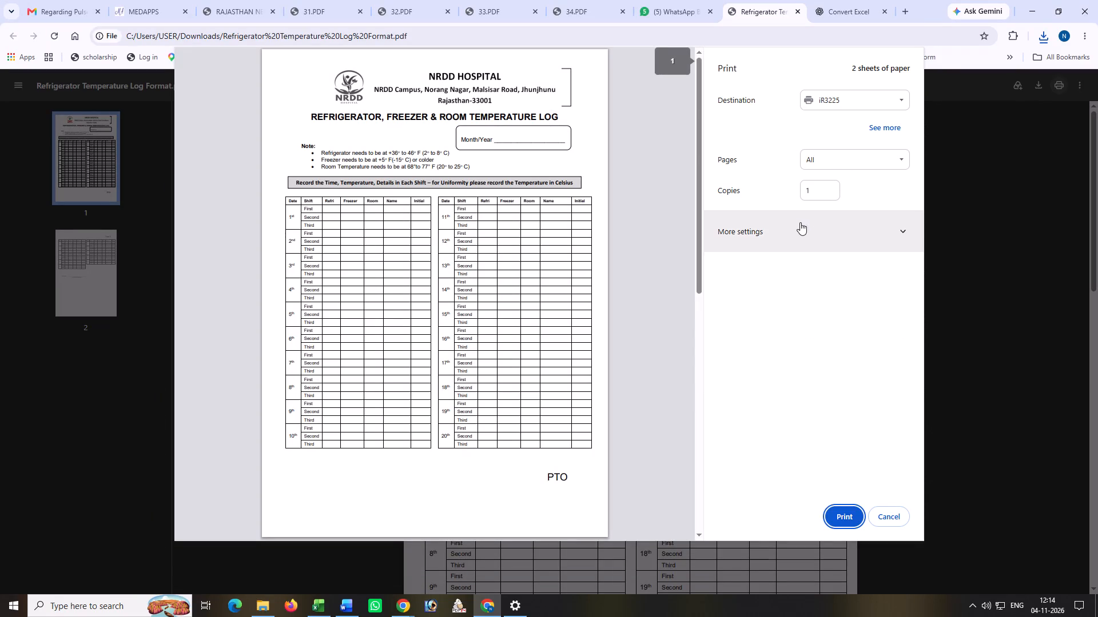
Set the refrigerator temperature log PDF to print on both sides of the paper and check both pages in the print preview.
left_click(794, 222)
scroll(755, 312, "down", 5)
left_click(843, 373)
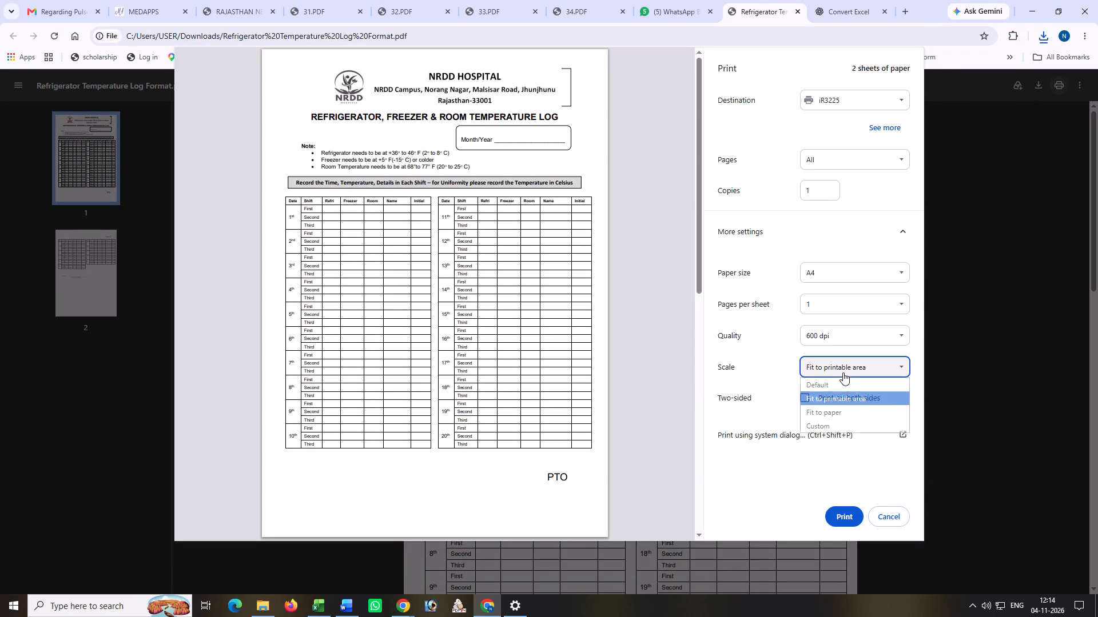
left_click(843, 372)
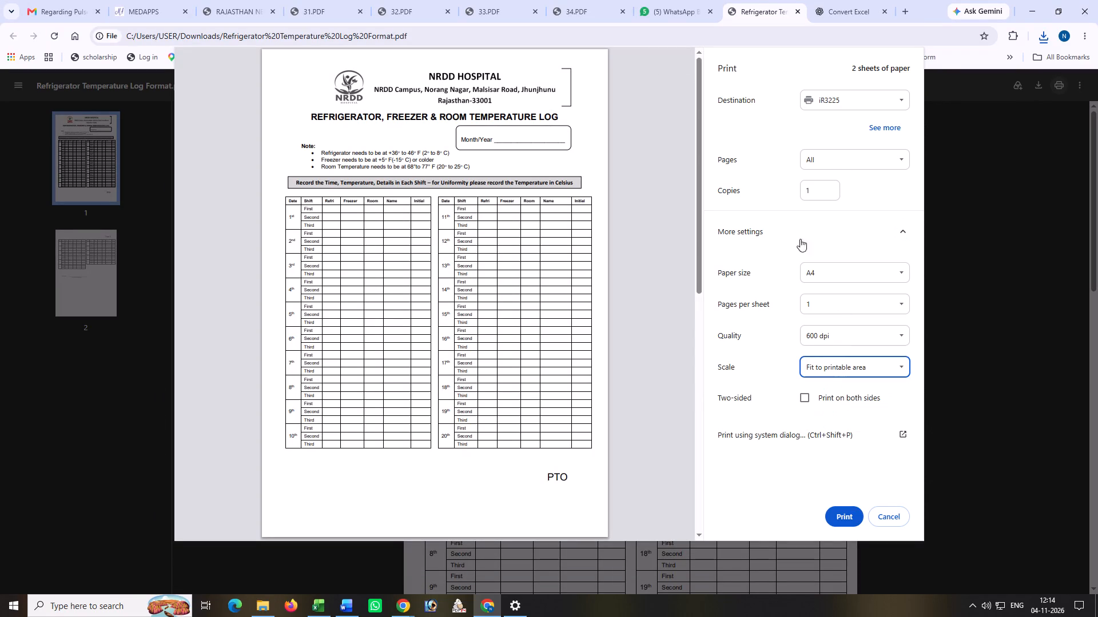
scroll(786, 352, "down", 4)
left_click(803, 398)
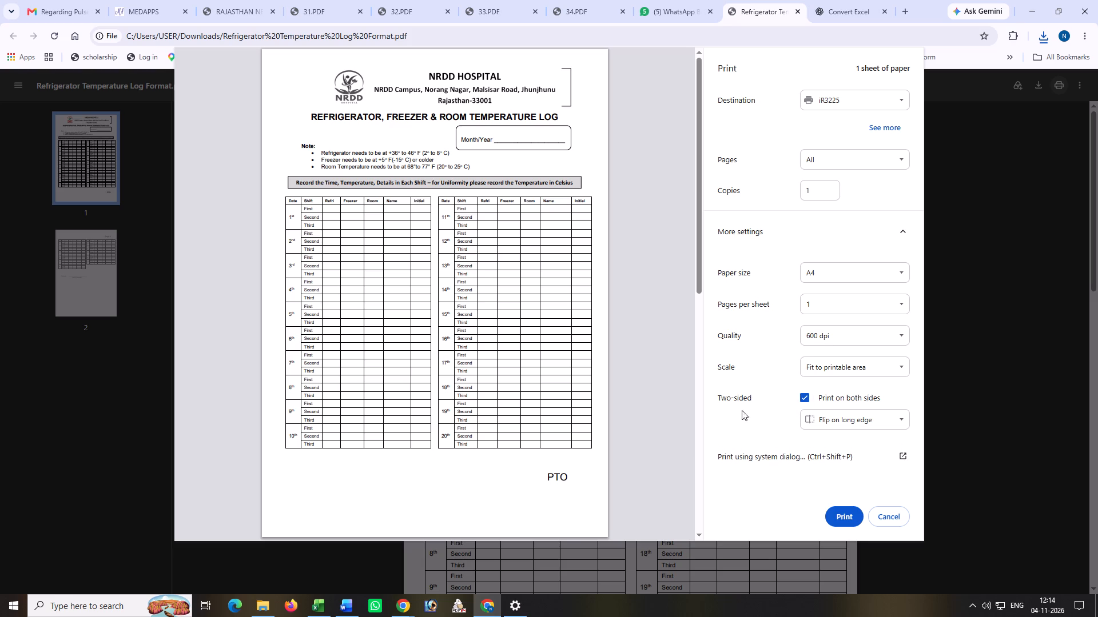
scroll(743, 383, "up", 2)
scroll(534, 407, "down", 15)
scroll(532, 408, "up", 8)
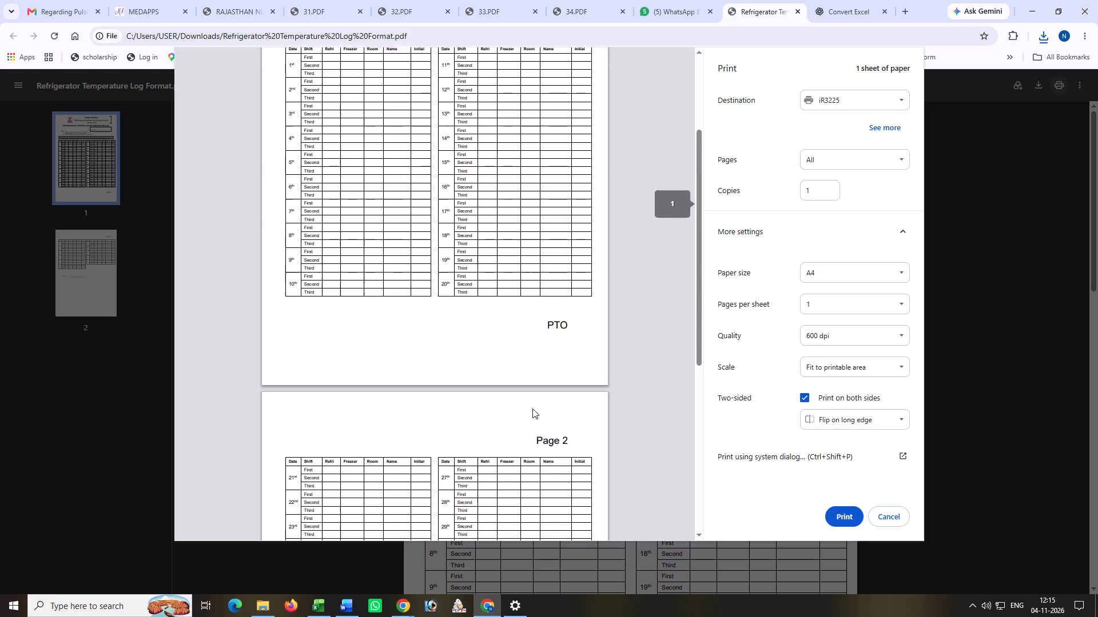
scroll(532, 408, "up", 8)
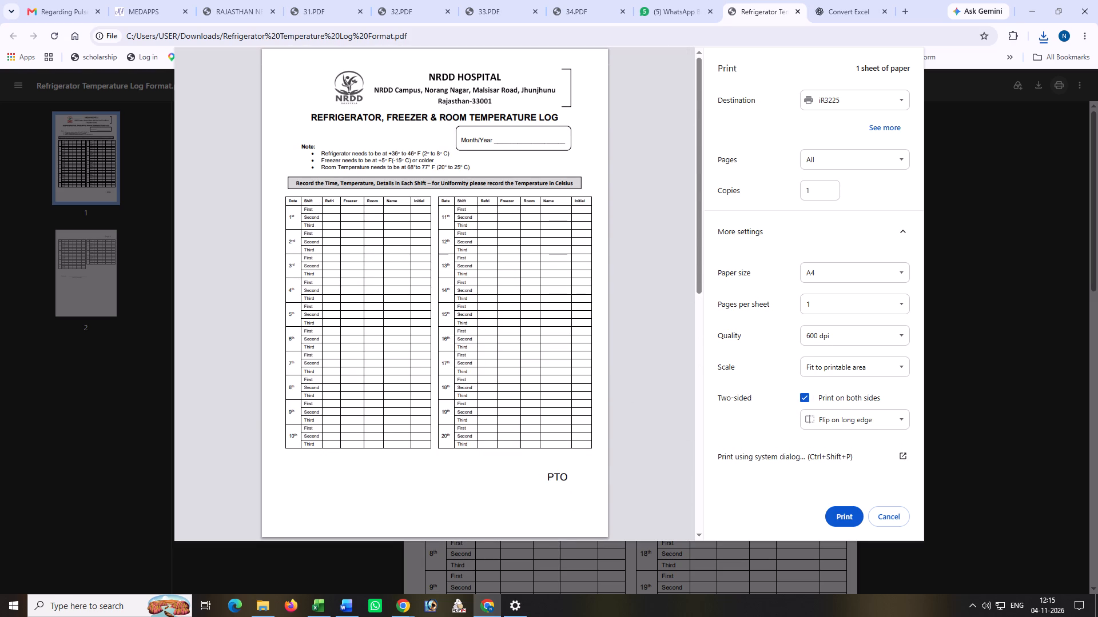
scroll(469, 348, "down", 6)
scroll(469, 348, "up", 2)
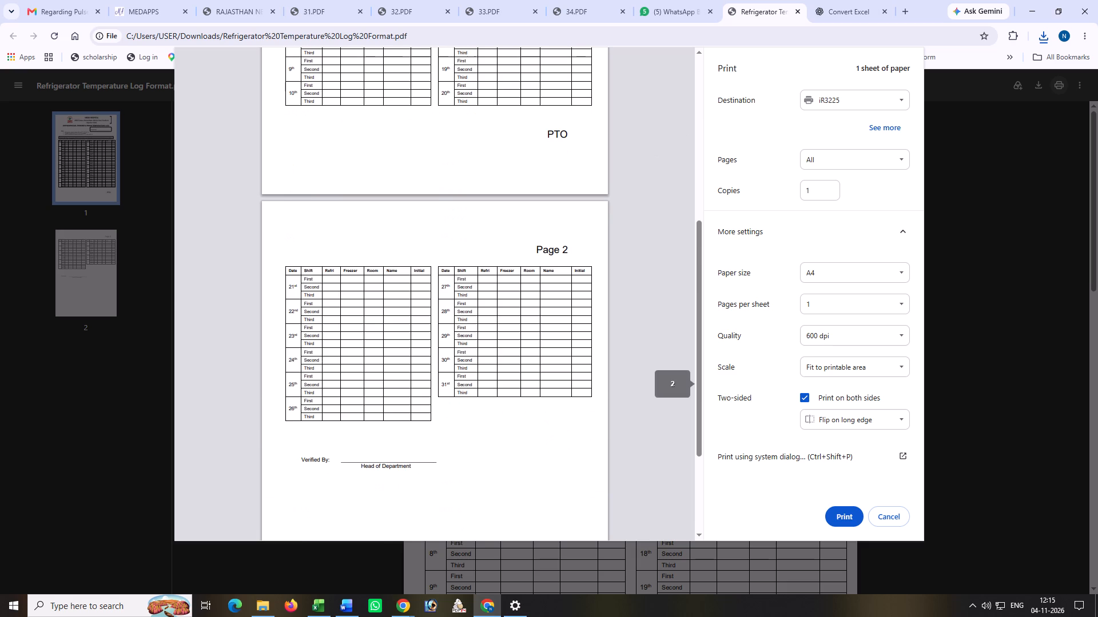
Set the refrigerator temperature log print job to 6 copies and review both pages in the print preview.
scroll(469, 348, "up", 6)
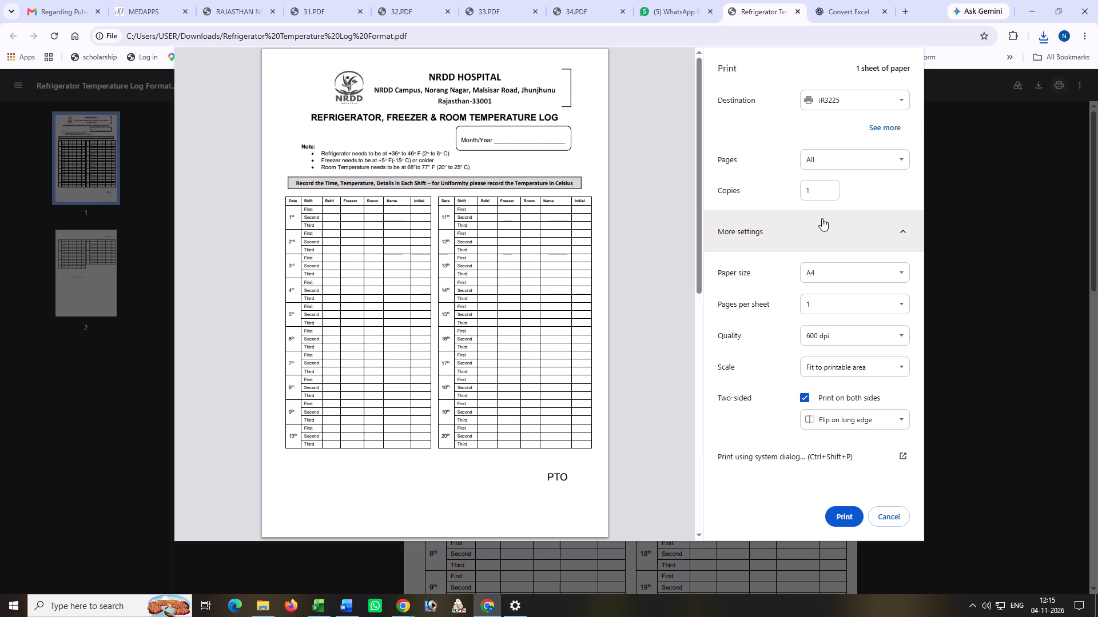
triple_click(831, 188)
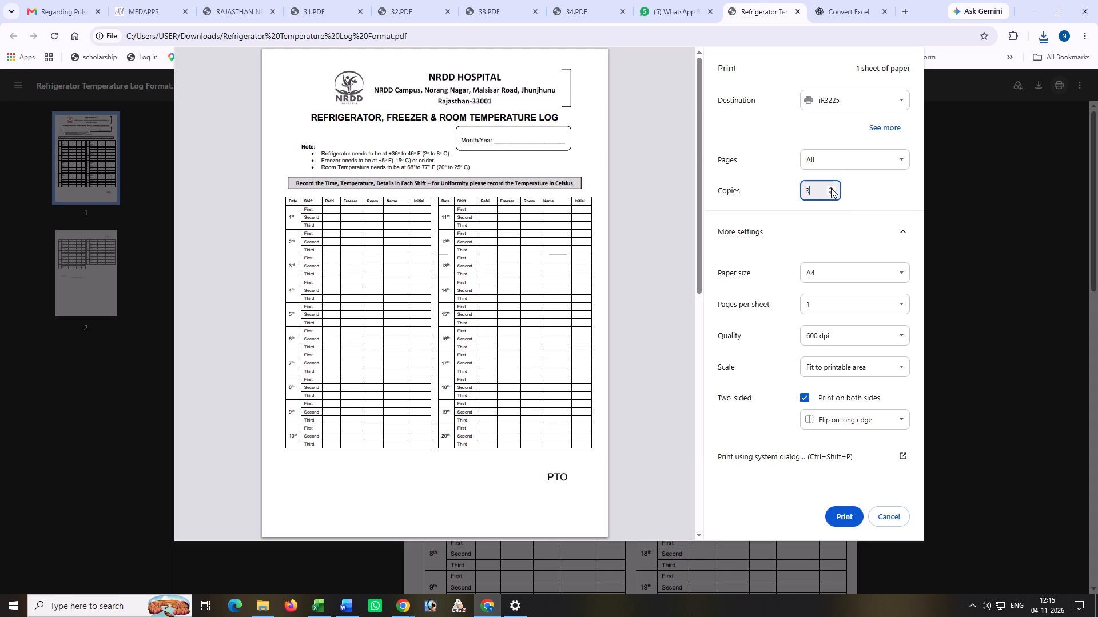
left_click(831, 188)
left_click(831, 188)
left_click_drag(701, 155, 697, 202)
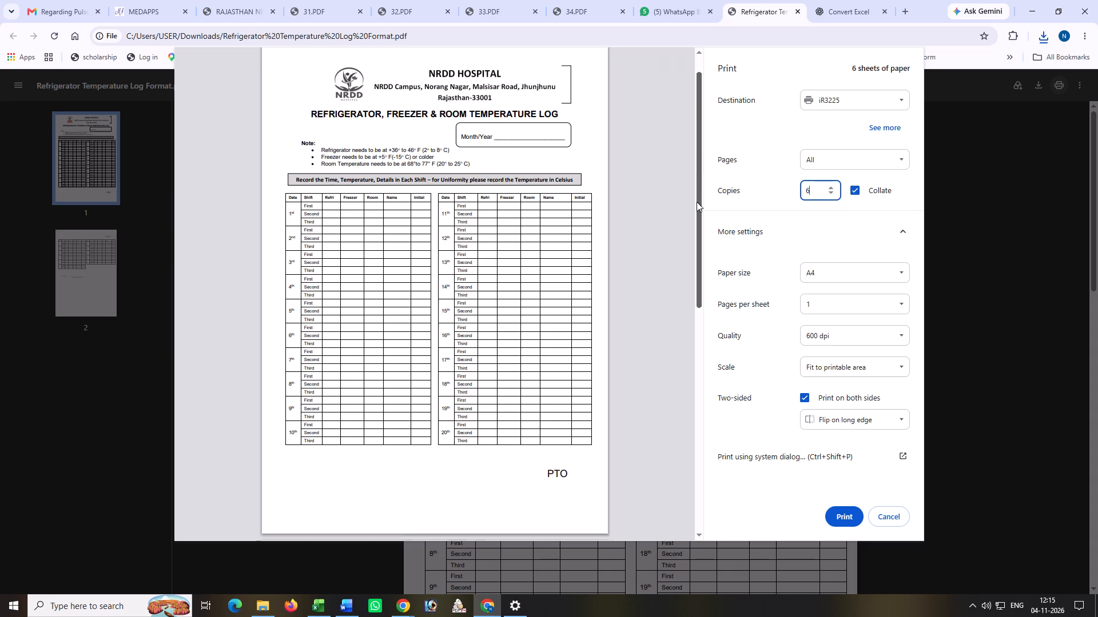
left_click_drag(697, 202, 684, 423)
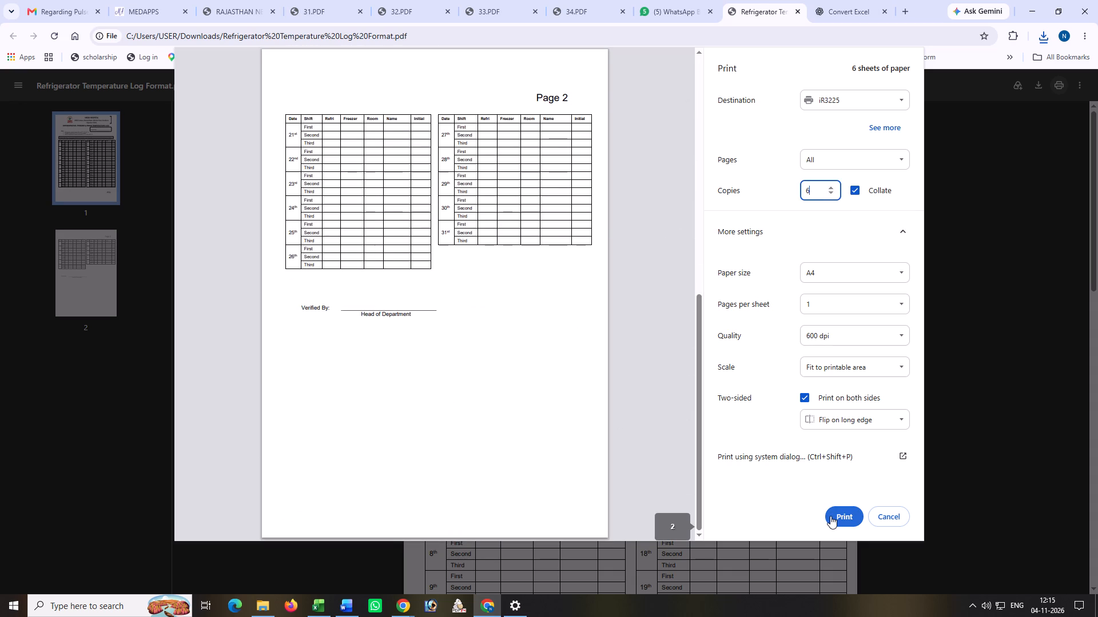
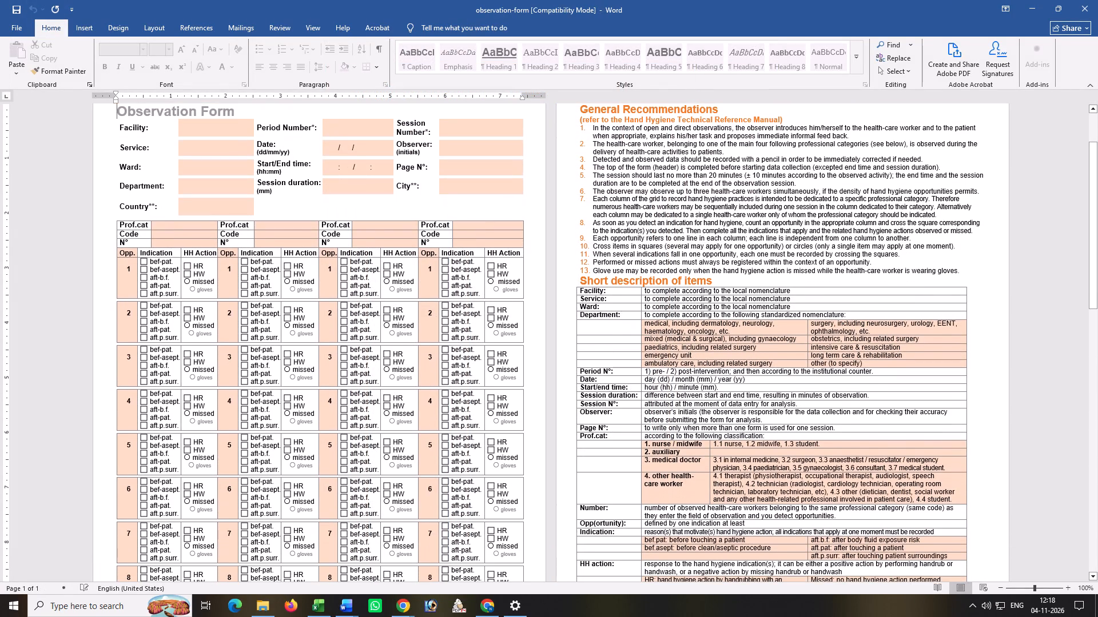
Select the hand hygiene form's content from the Observation Form heading through the Short description of items on the second page.
left_click(341, 257)
left_click(359, 266)
left_click_drag(354, 263, 373, 301)
left_click(409, 278)
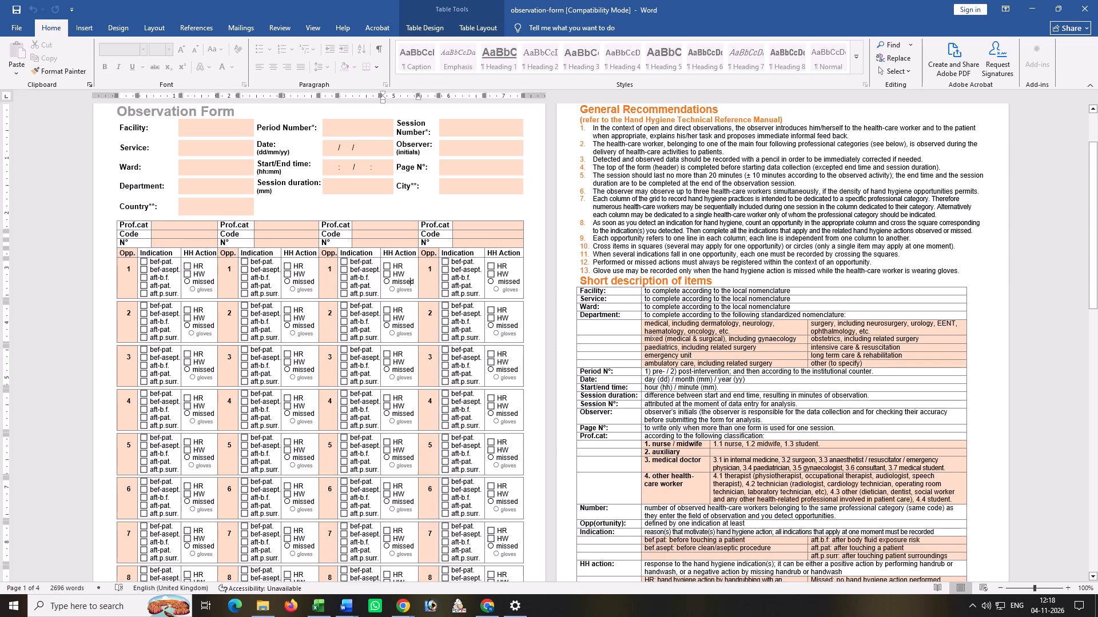
scroll(289, 205, "up", 2)
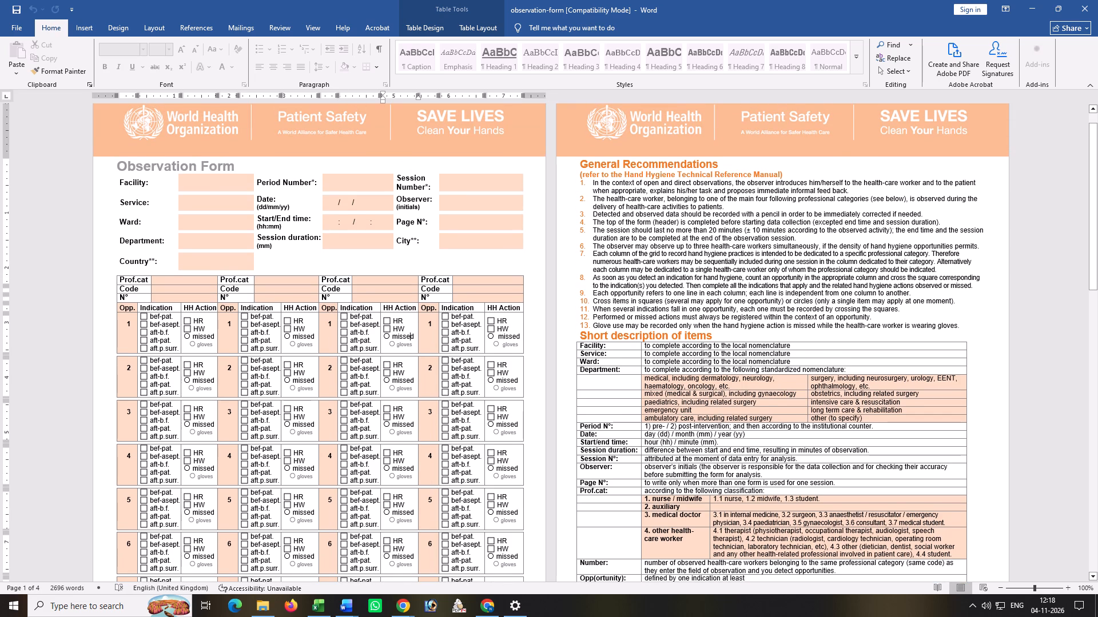
left_click_drag(110, 166, 857, 592)
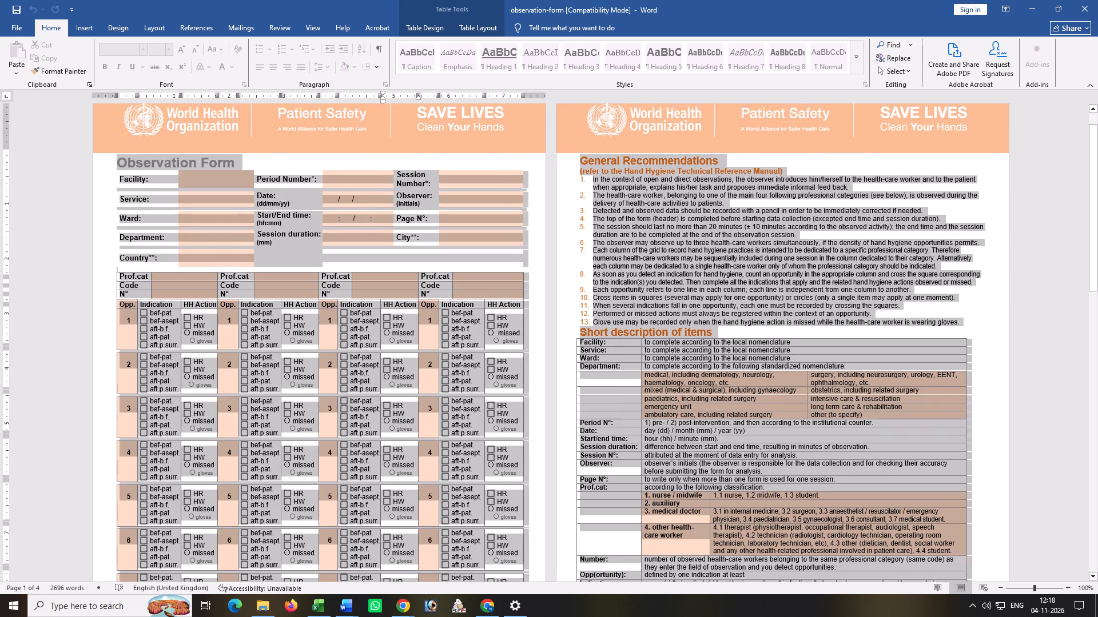
Review the four-page WHO hand hygiene observation form through its calculation forms and back to the first page, clearing the text selection.
left_click_drag(857, 592, 877, 616)
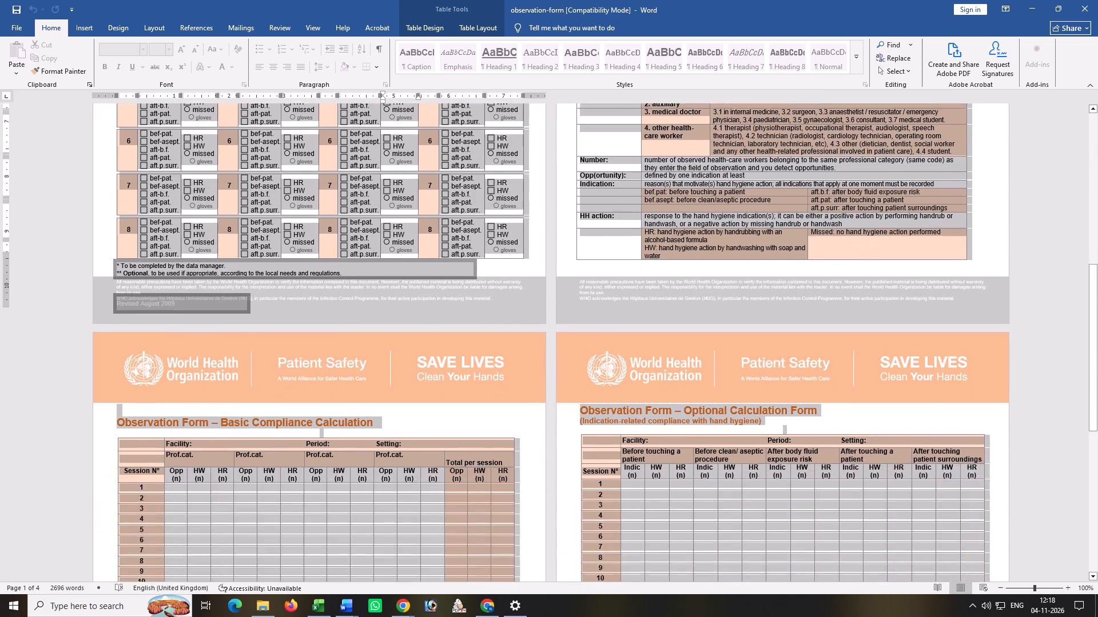
left_click_drag(877, 616, 893, 556)
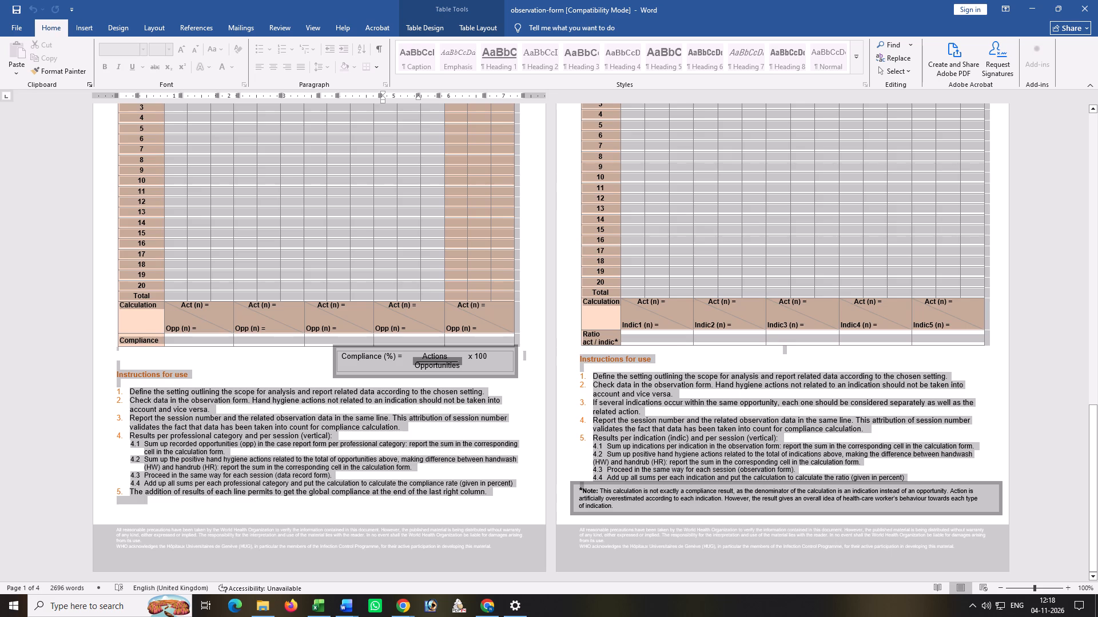
left_click_drag(893, 556, 952, 556)
left_click(685, 346)
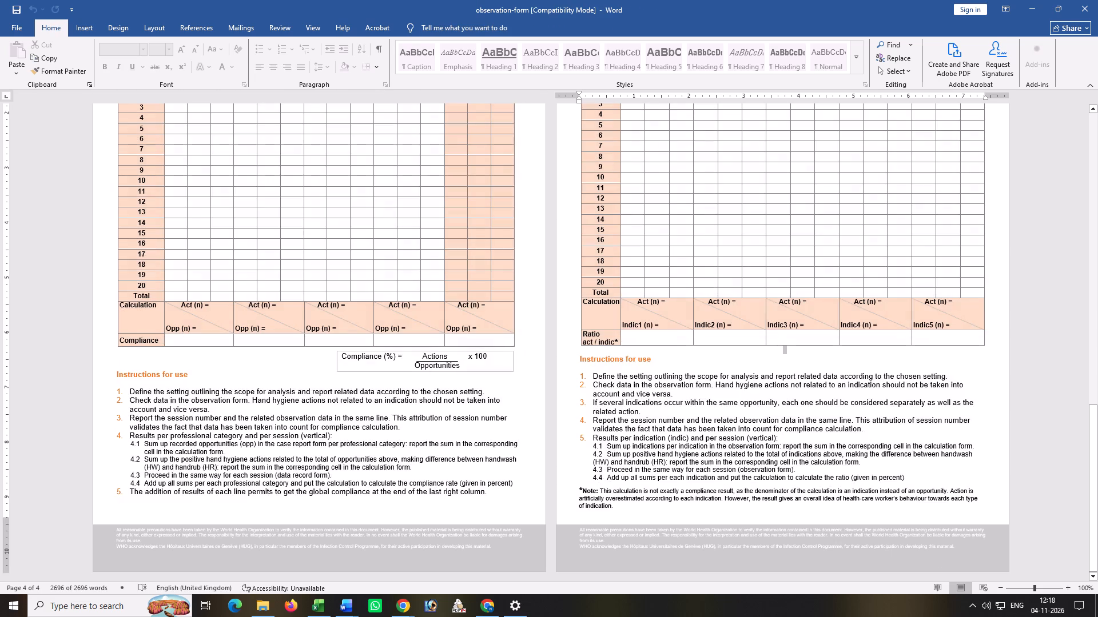
scroll(691, 376, "up", 20)
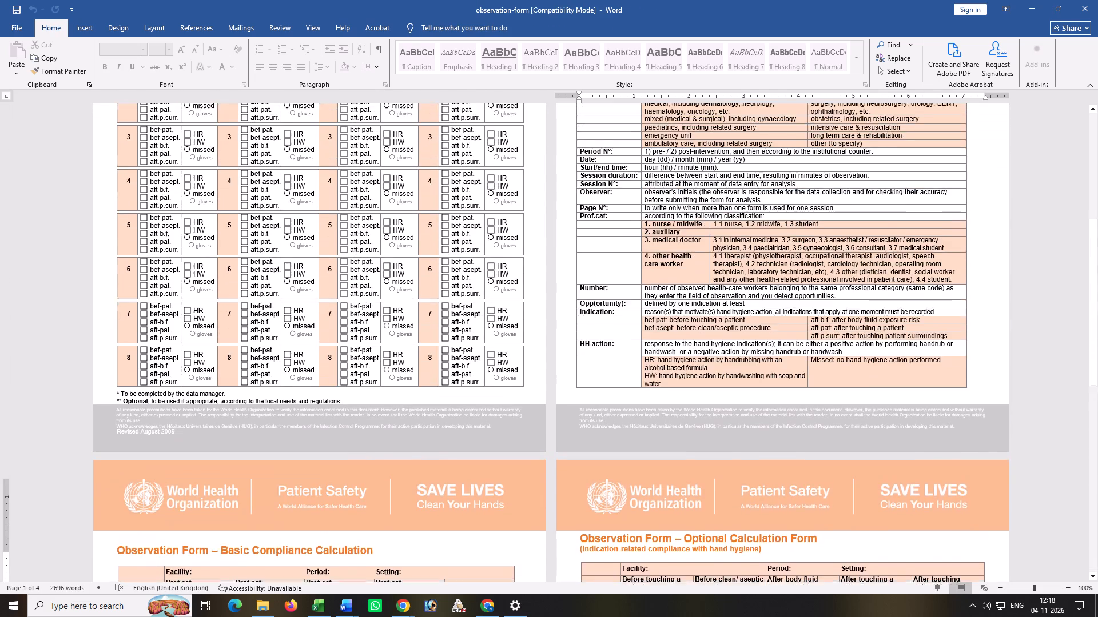
scroll(697, 382, "up", 5)
scroll(445, 371, "up", 4)
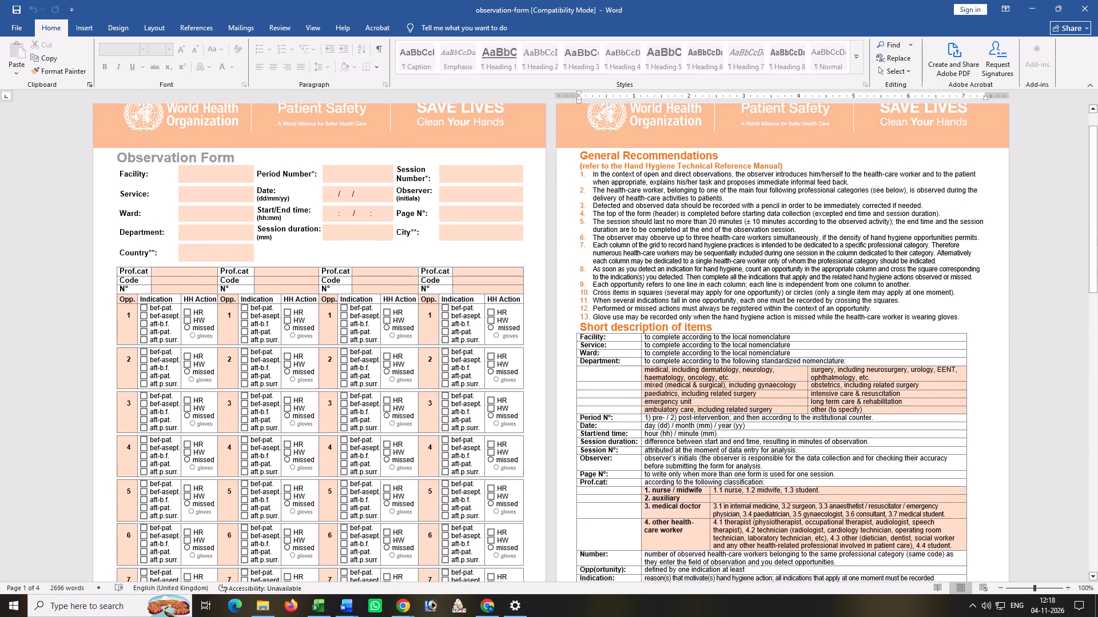
scroll(405, 362, "up", 3)
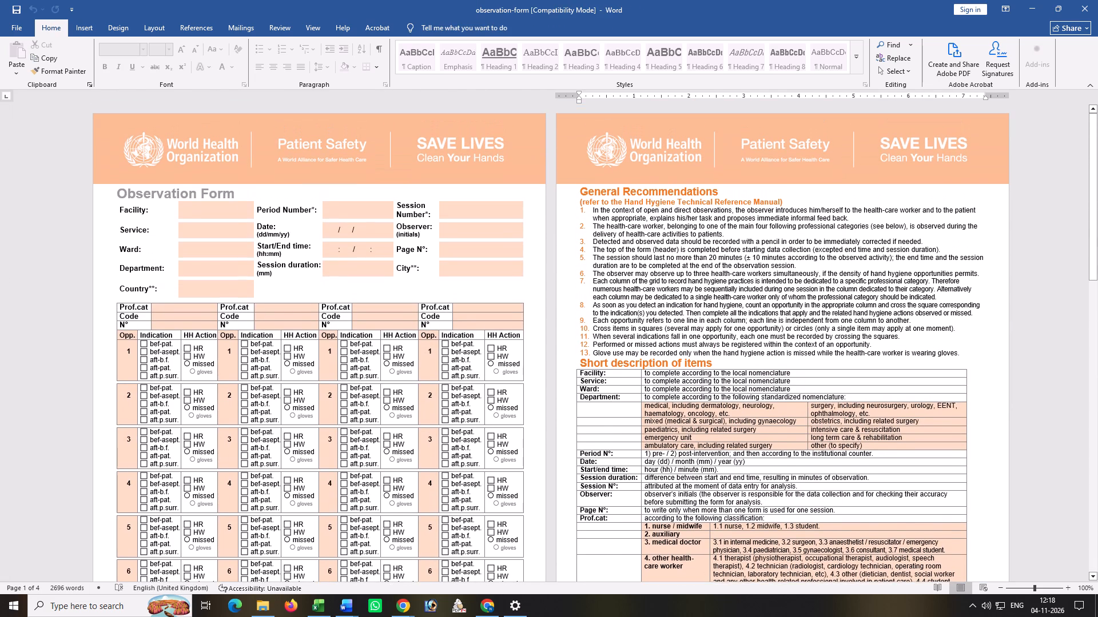
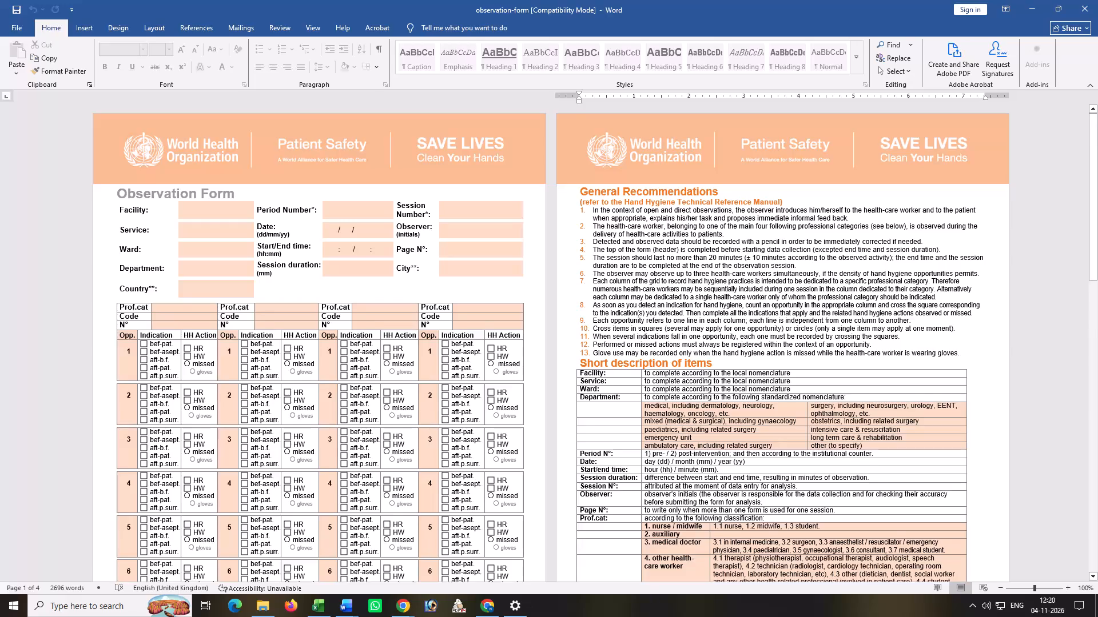
Examine the observation form's pages through the instructions of both calculation forms, and return to the item descriptions.
scroll(634, 432, "down", 4)
scroll(662, 383, "down", 4)
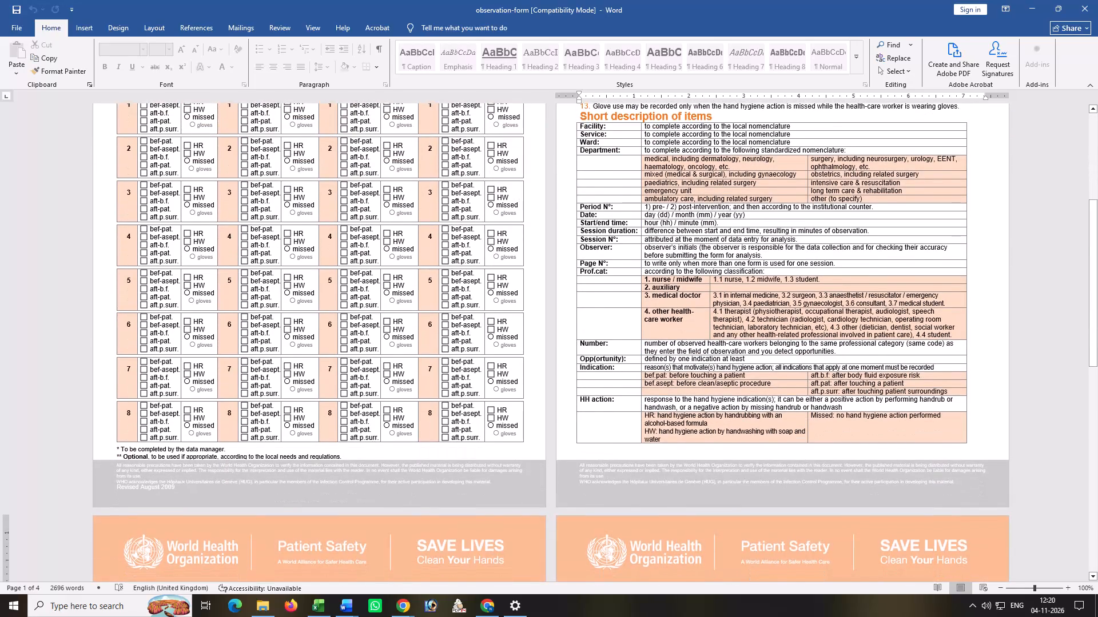
scroll(662, 383, "down", 14)
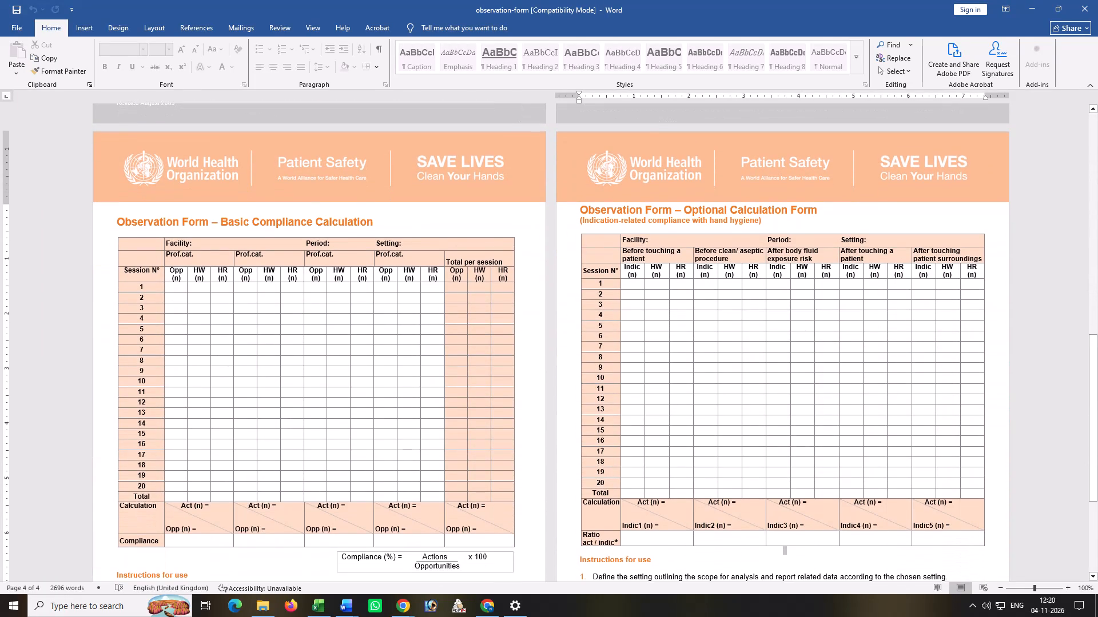
scroll(665, 387, "down", 19)
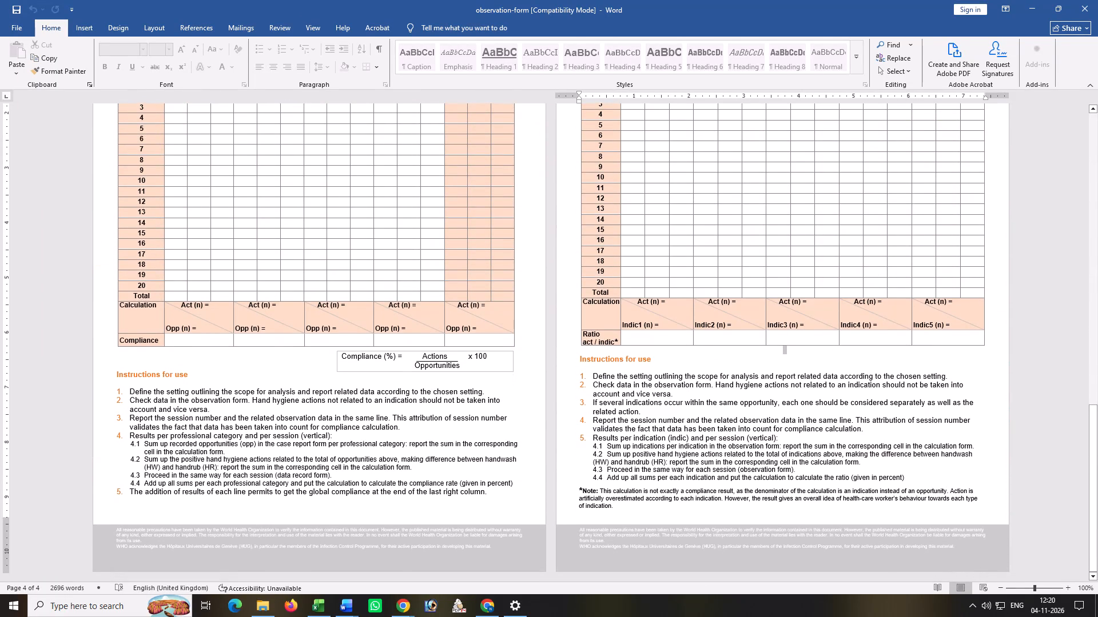
scroll(665, 387, "up", 20)
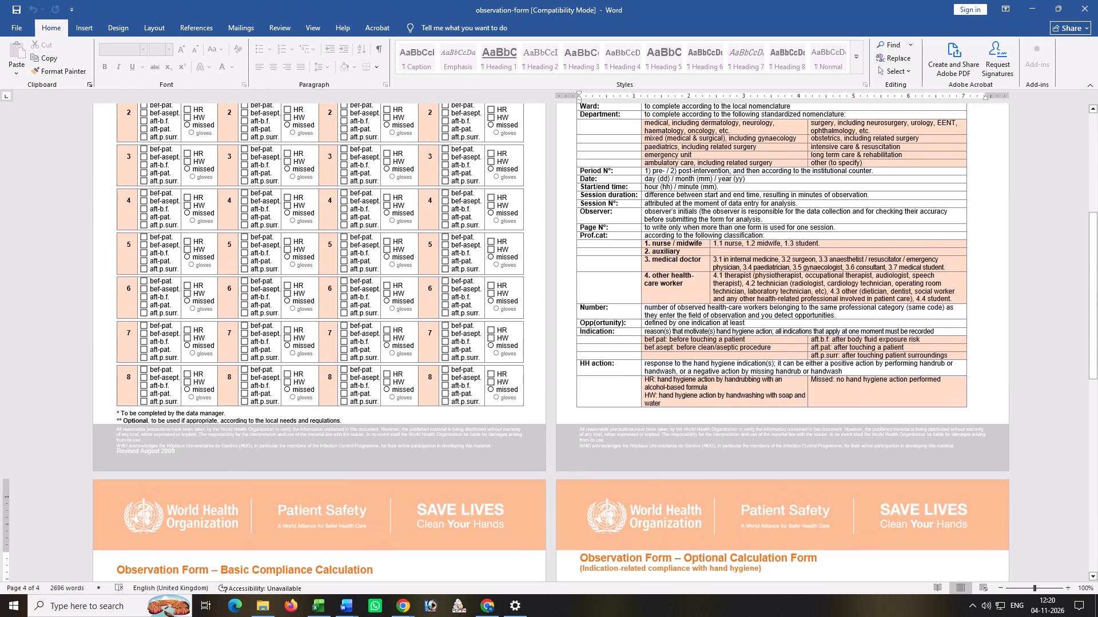
Check the October 2026 month in the system calendar, and return to the observation form.
left_click(1045, 607)
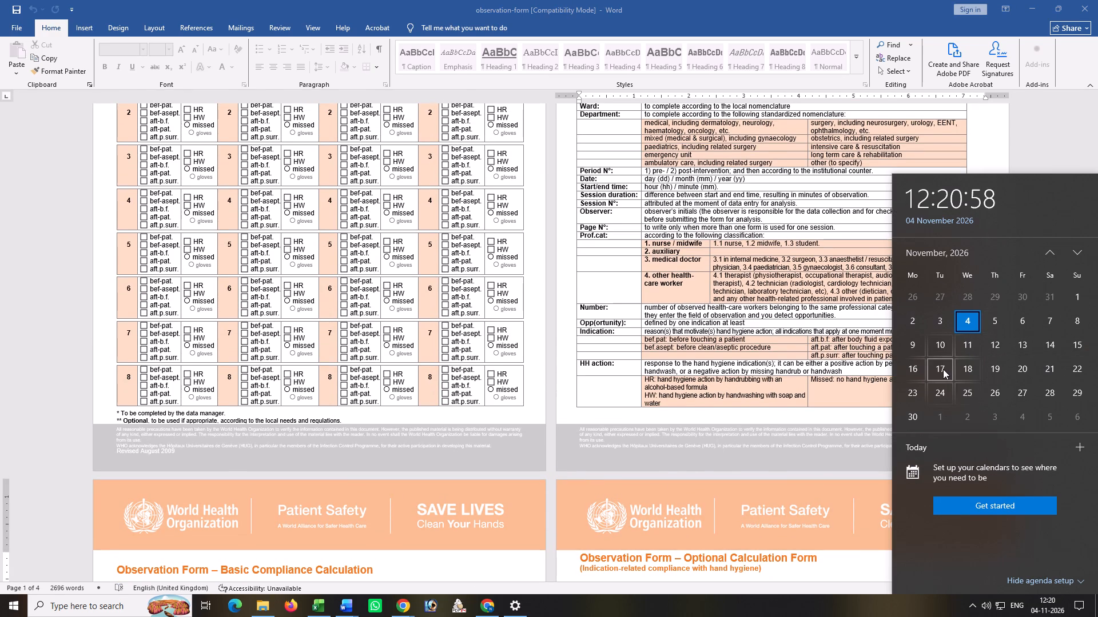
left_click(1051, 252)
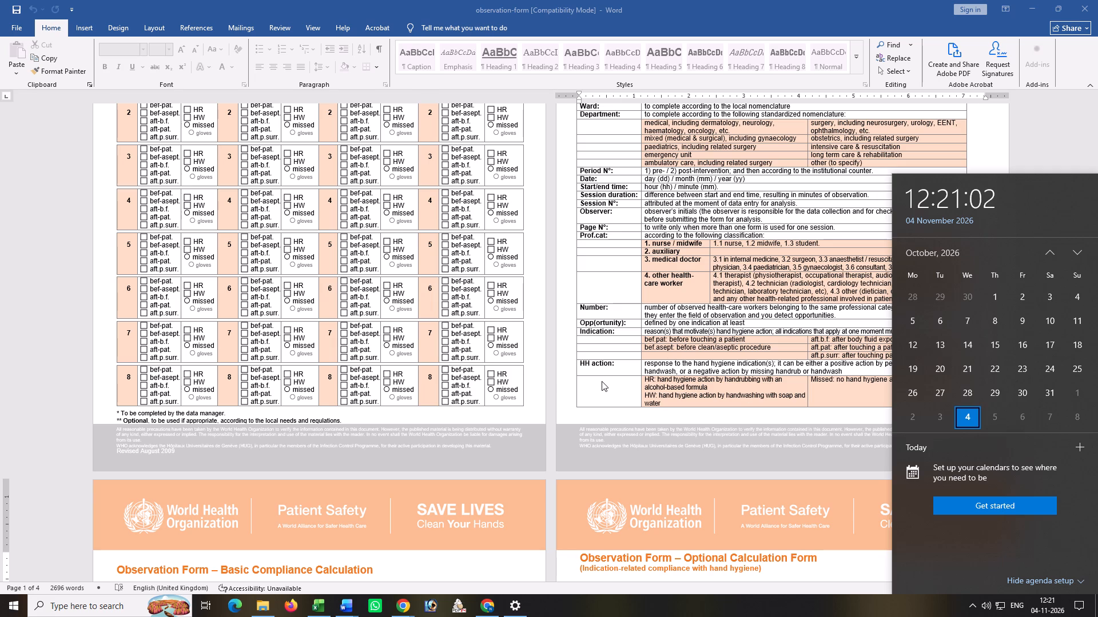
left_click(603, 381)
Examine the Basic Compliance and Optional Calculation forms through to their instructions for use at the document's end.
scroll(595, 400, "down", 9)
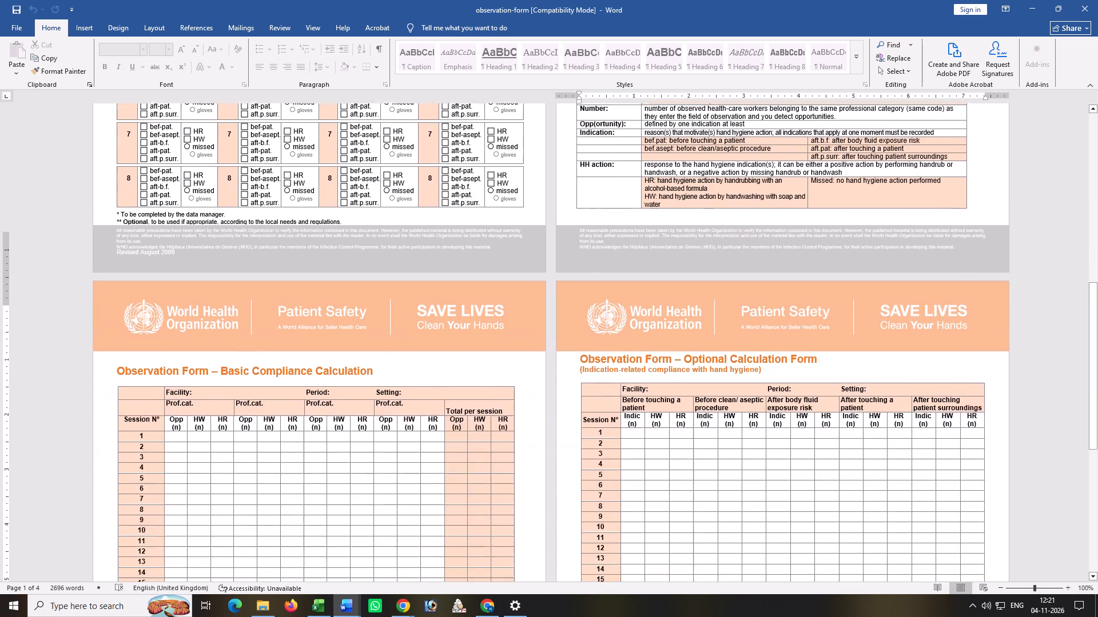
scroll(328, 466, "down", 13)
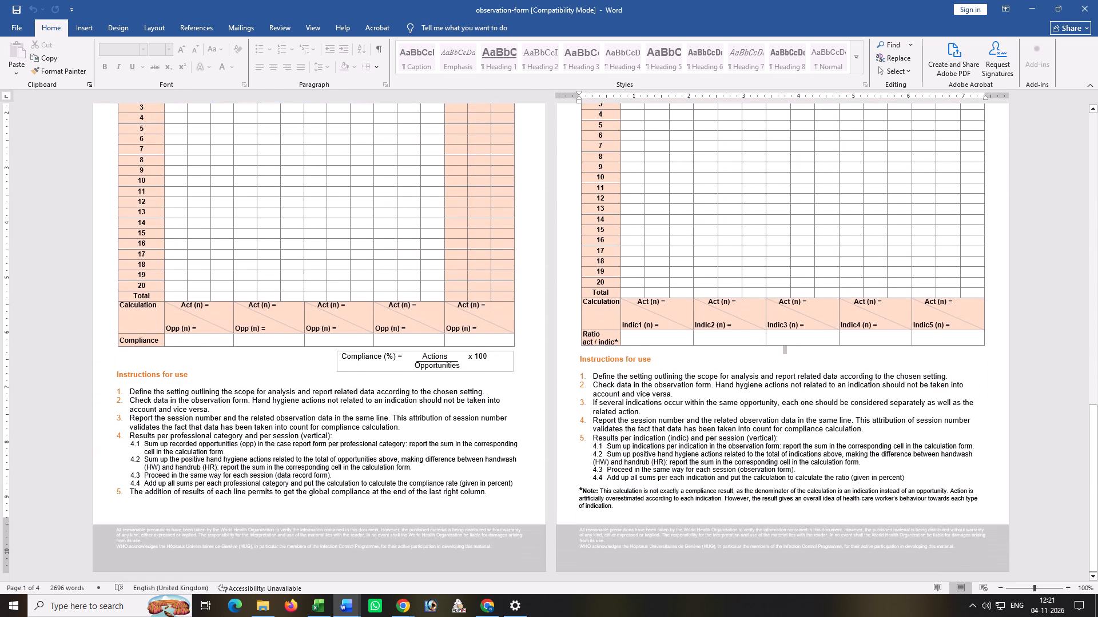
scroll(328, 470, "down", 3)
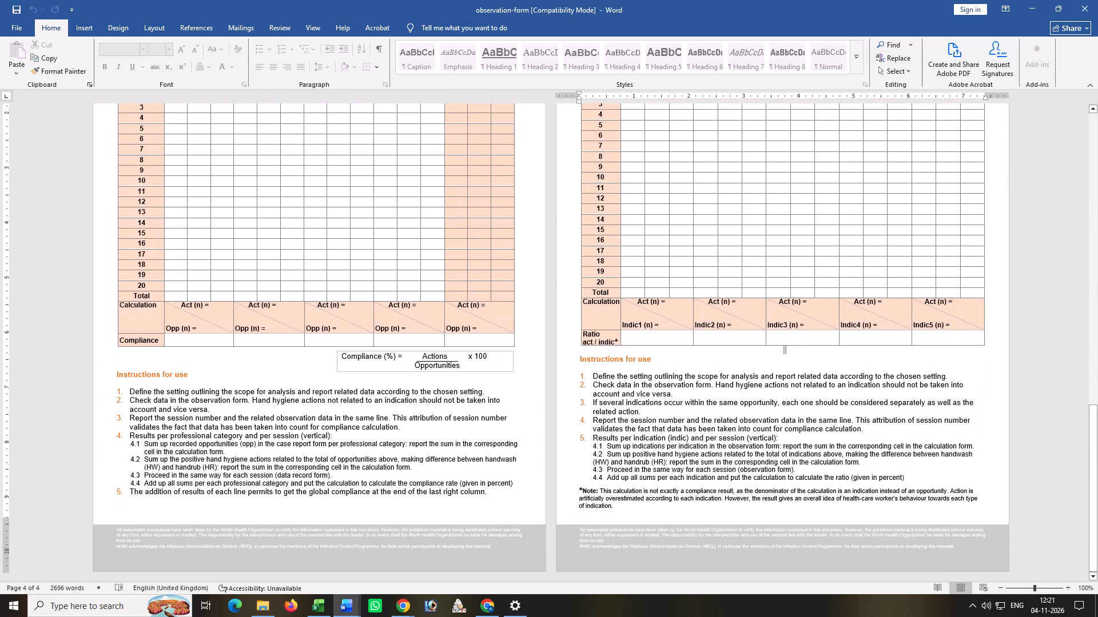
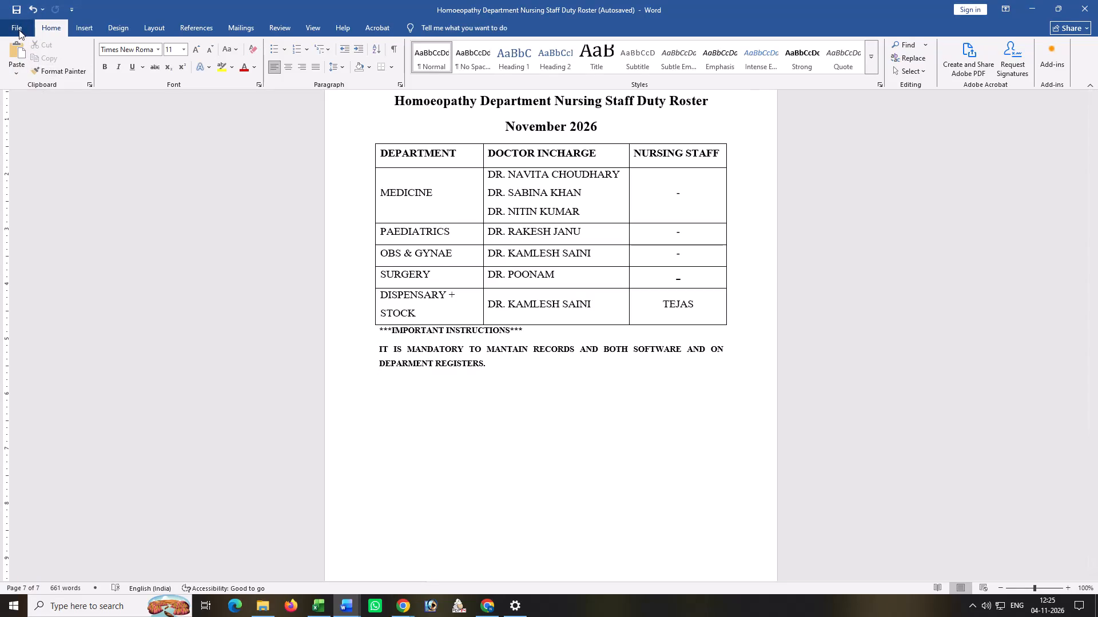
Open the recent Register Allocation List document.
left_click(19, 29)
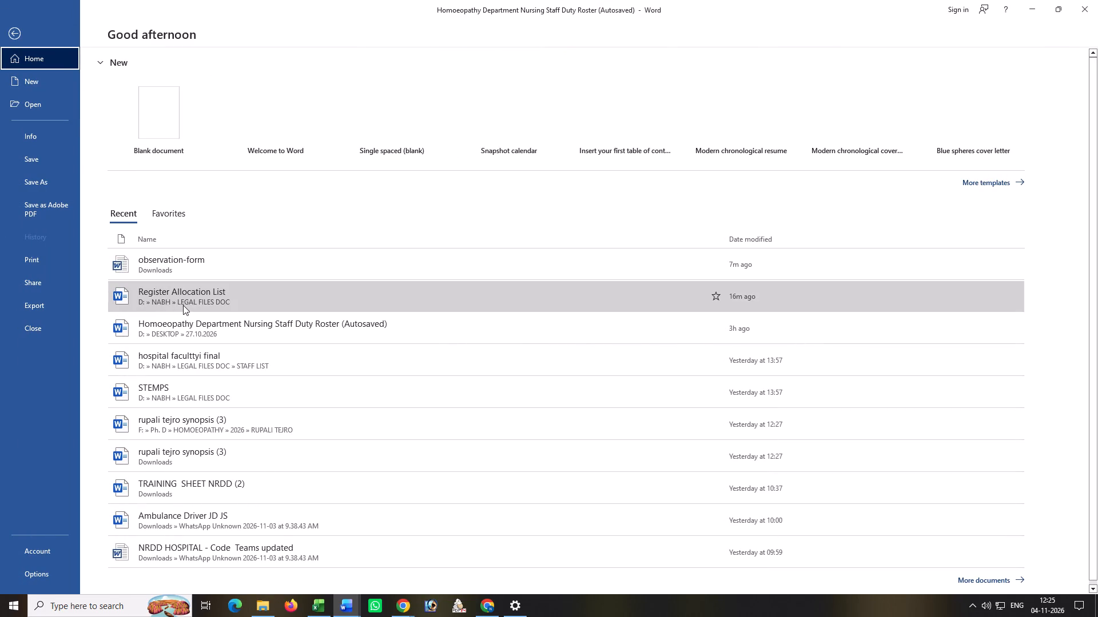
left_click(190, 299)
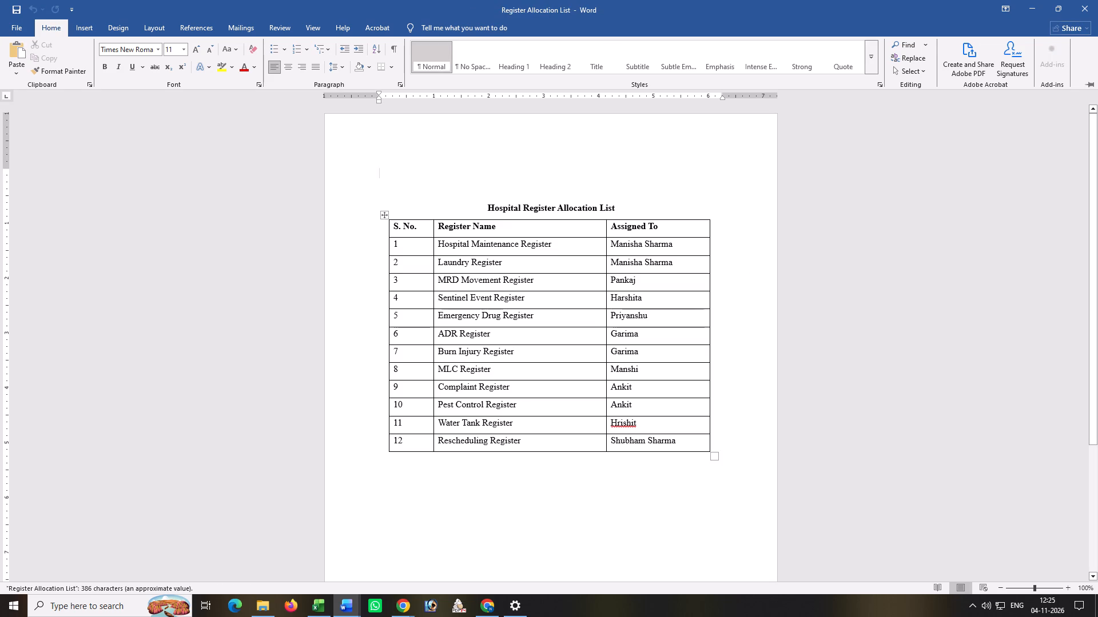
Insert a table row between Water Tank Register and Rescheduling Register, and start its register name with "Critical".
left_click(383, 435)
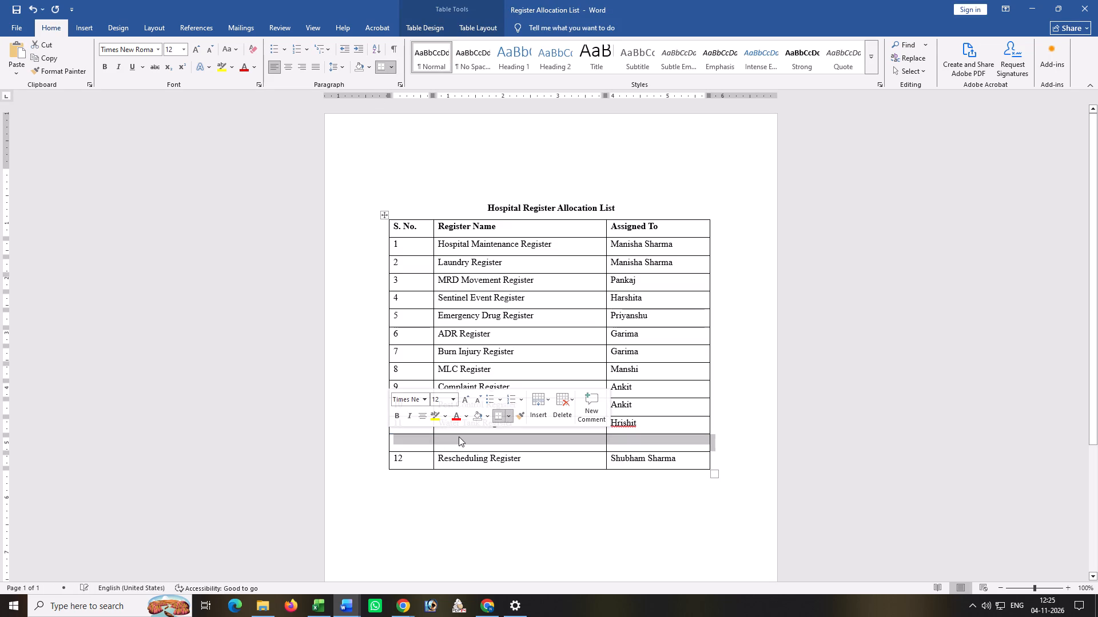
left_click(464, 436)
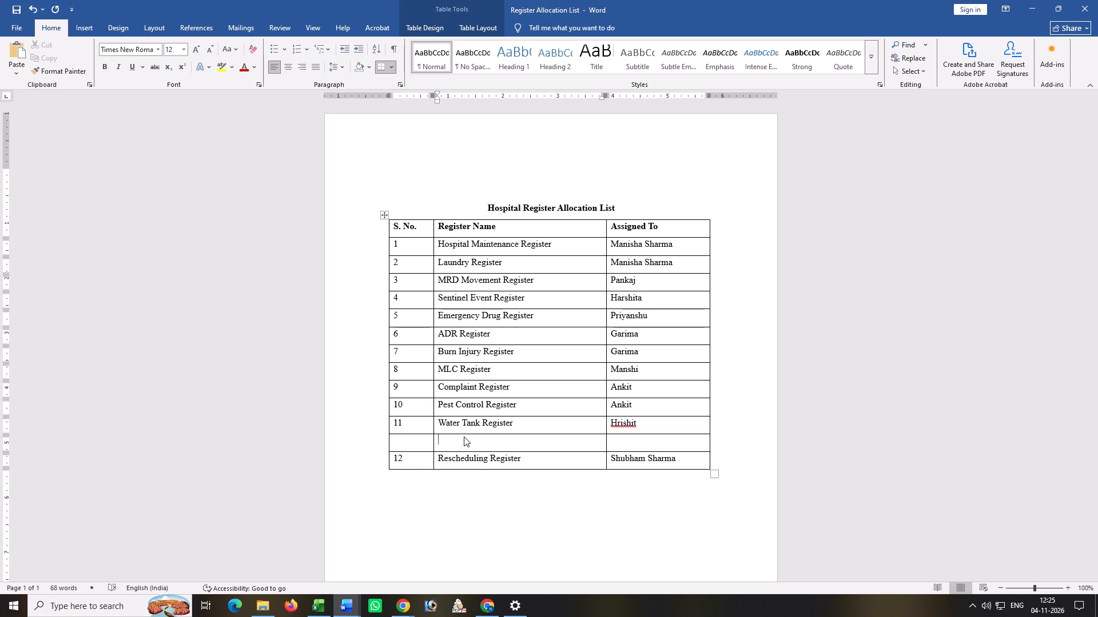
type("cr")
key("BackSpace")
key("BackSpace")
key("BackSpace")
type("Critical")
key("space")
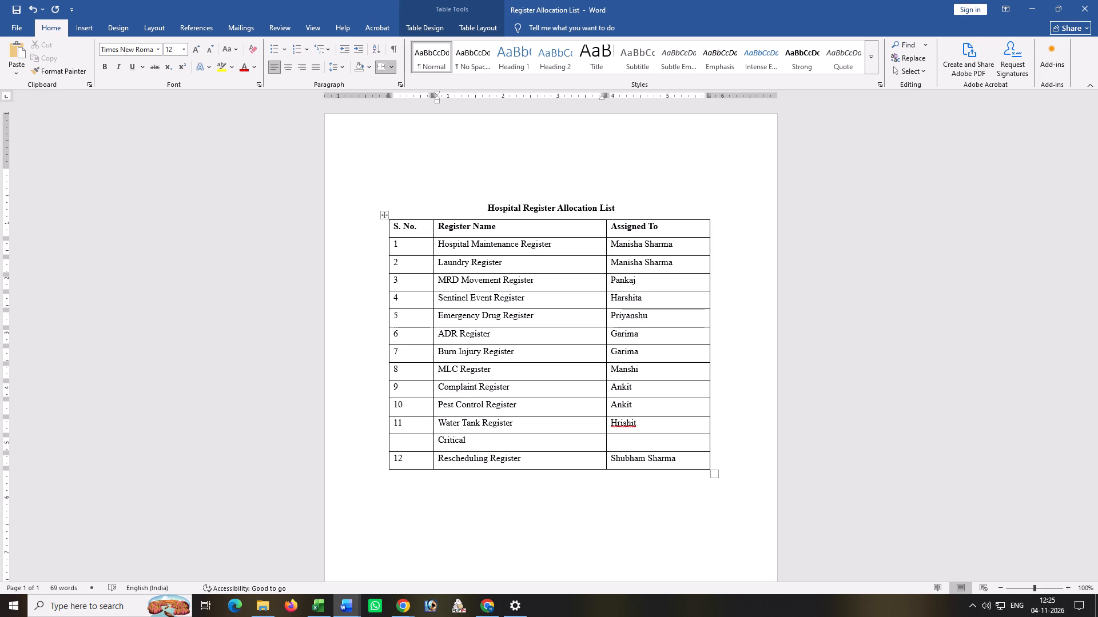
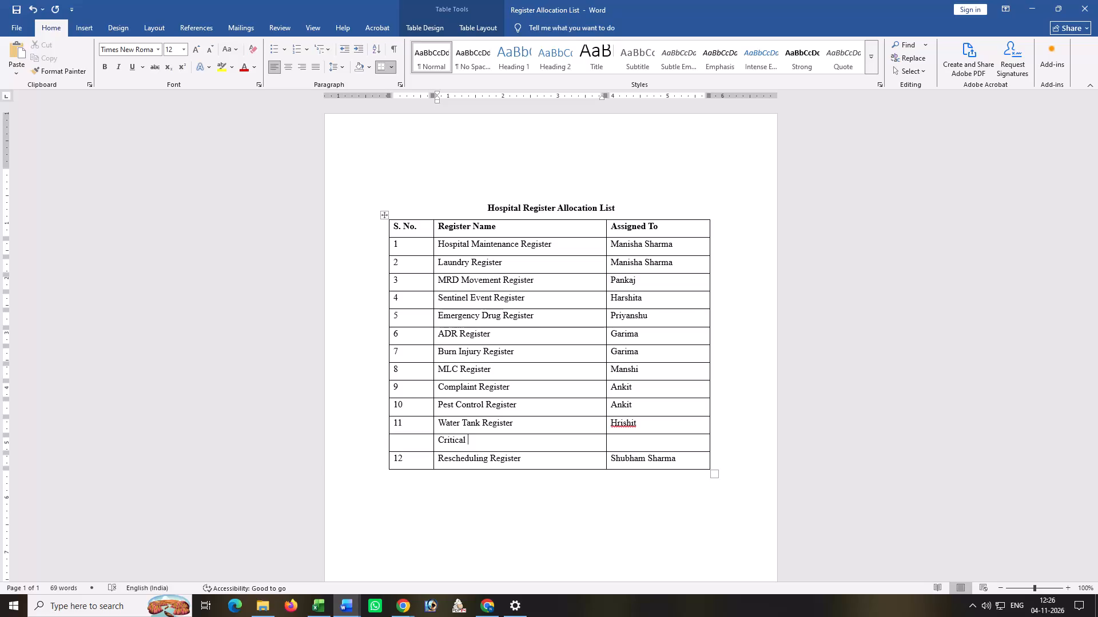
Complete the register name in the new row so it reads "Critical Equipment Register".
key("q")
key("BackSpace")
type("equipment")
key("space")
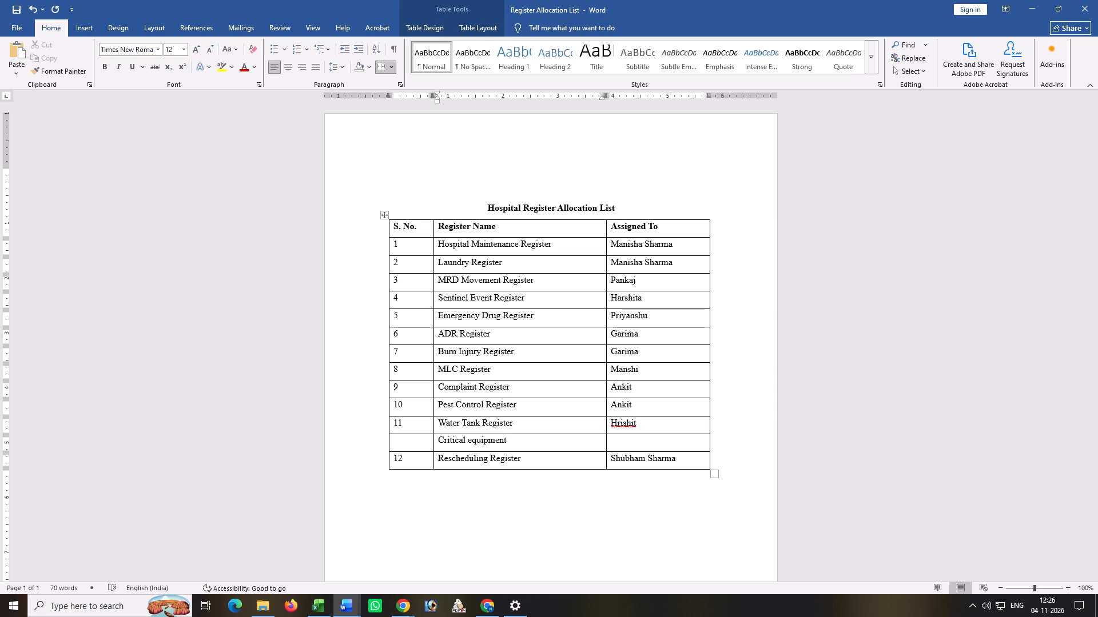
left_click(637, 450)
left_click(528, 439)
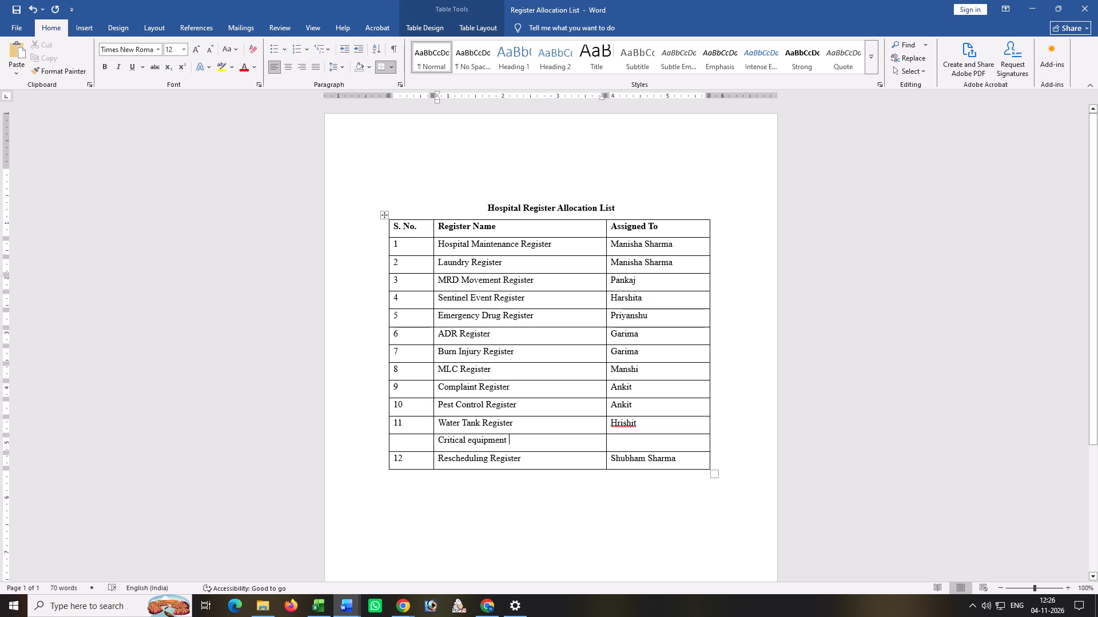
key("space")
type("Register")
key("space")
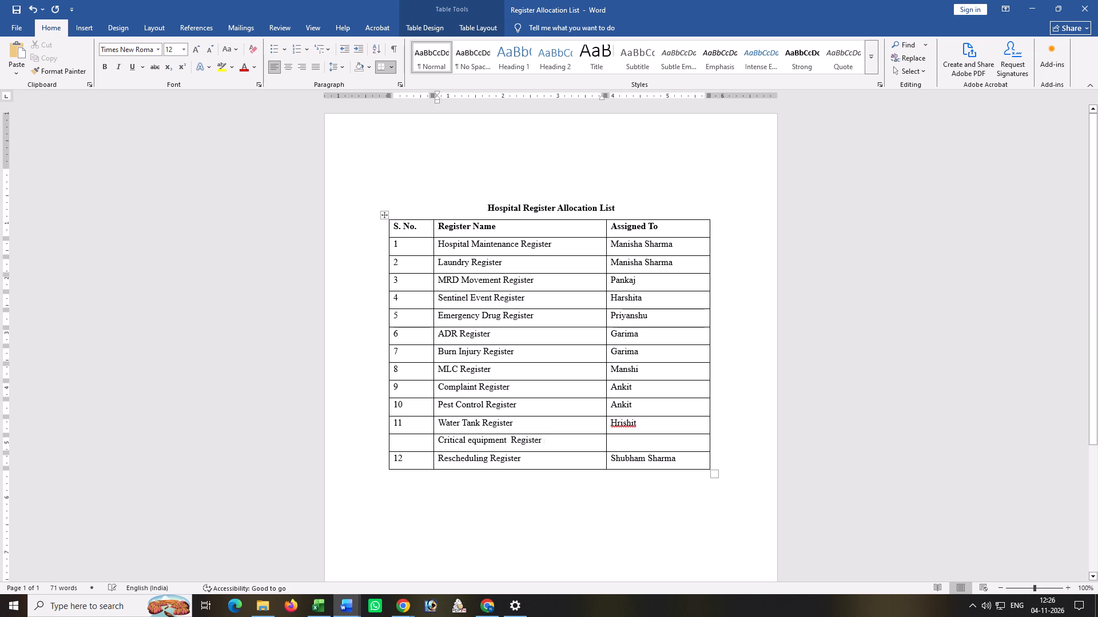
left_click(471, 447)
key("BackSpace")
key("e")
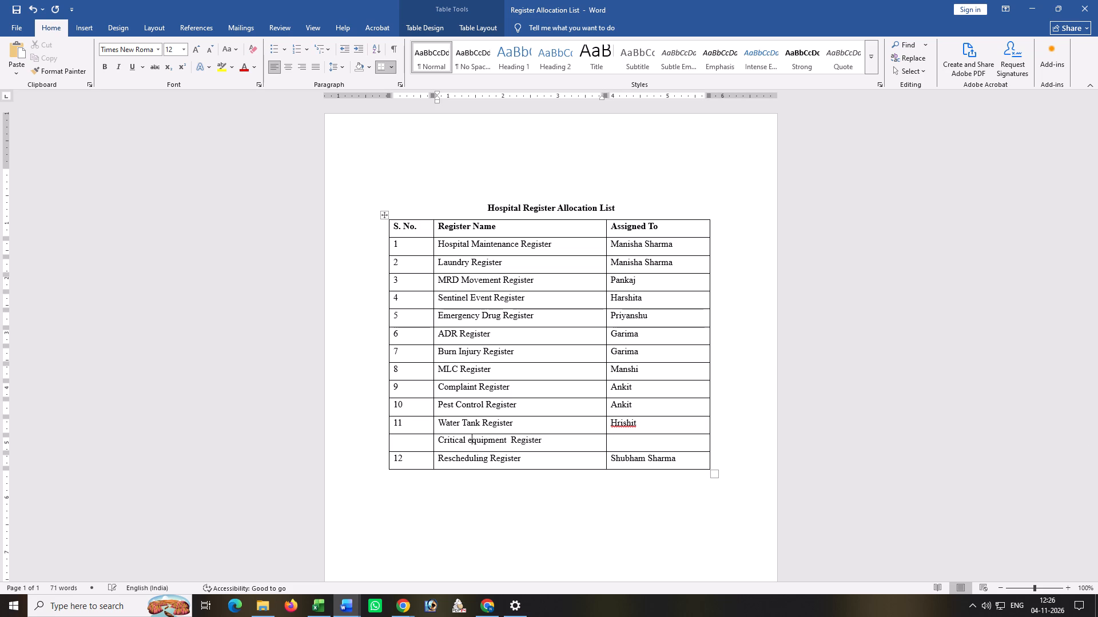
key("BackSpace")
key("shift+e")
Copy the assignee Hrishit from the Water Tank Register row into the Critical Equipment Register row and number that row 12.
left_click_drag(647, 427, 613, 424)
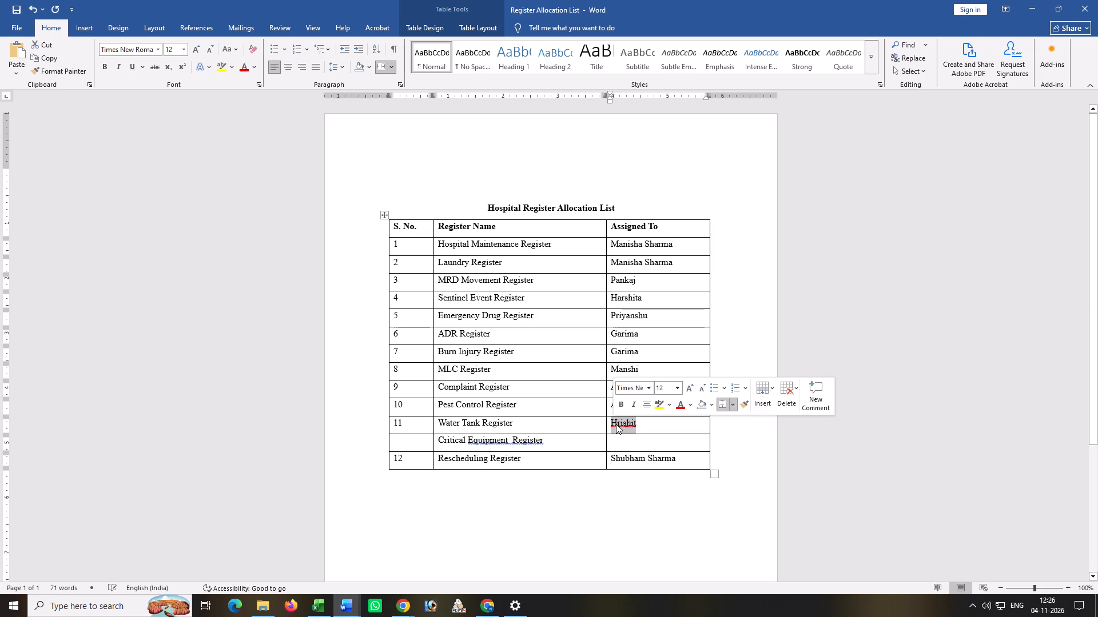
left_click_drag(616, 424, 618, 443, "ctrl")
left_click(417, 440)
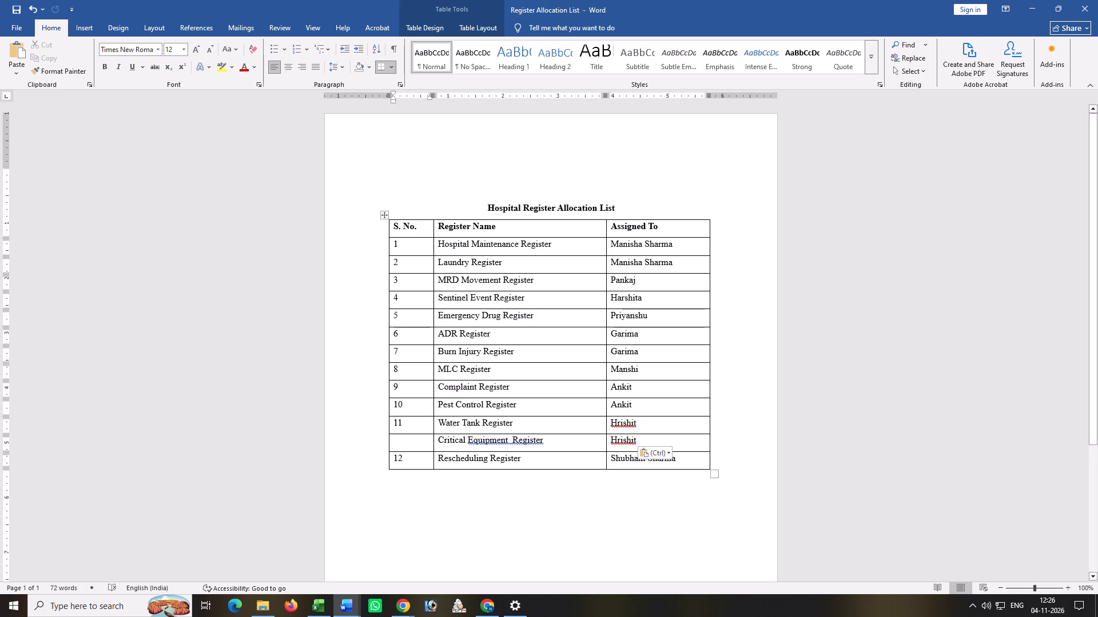
key("1")
key("2")
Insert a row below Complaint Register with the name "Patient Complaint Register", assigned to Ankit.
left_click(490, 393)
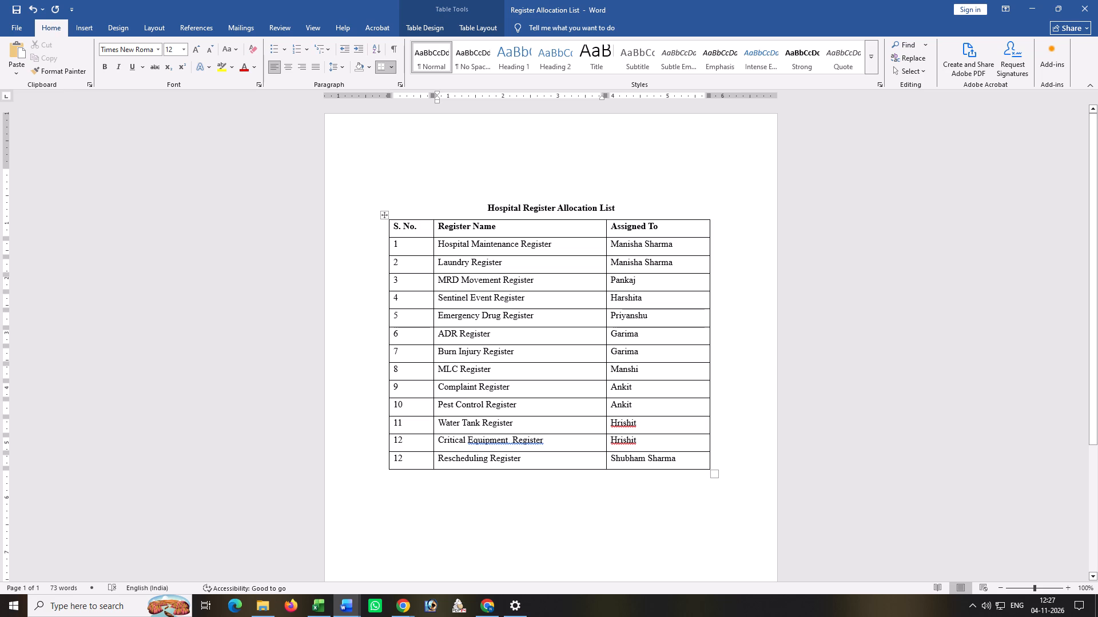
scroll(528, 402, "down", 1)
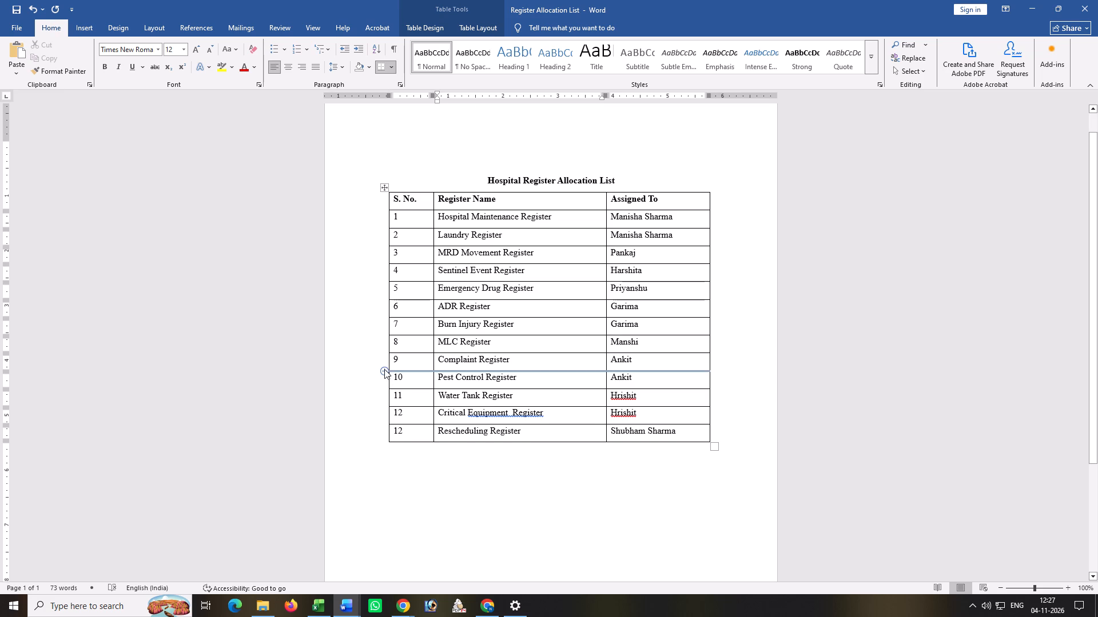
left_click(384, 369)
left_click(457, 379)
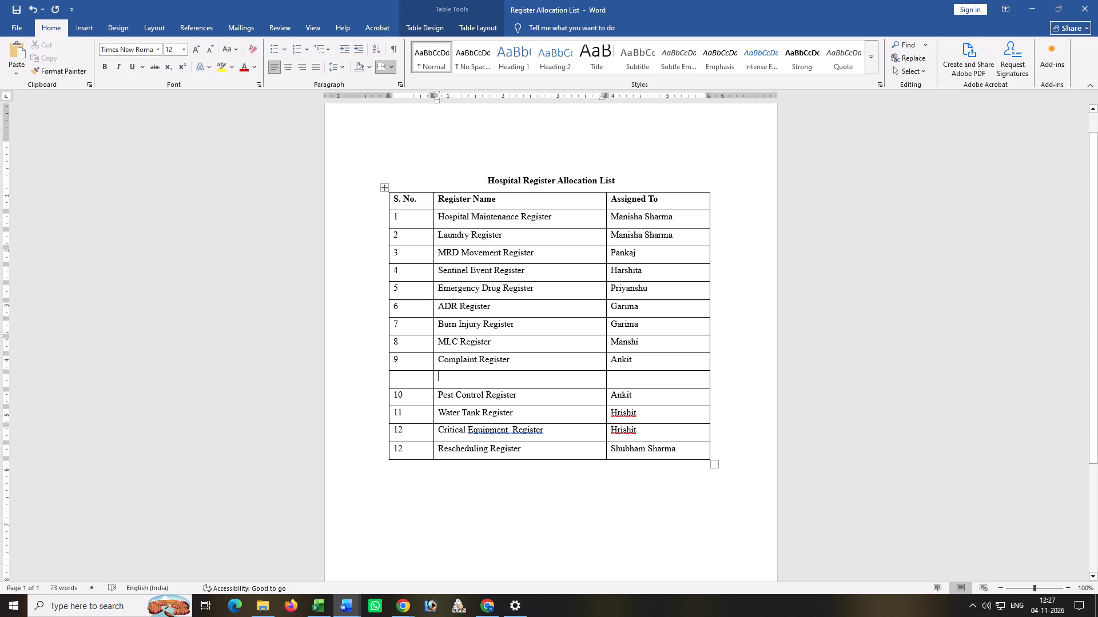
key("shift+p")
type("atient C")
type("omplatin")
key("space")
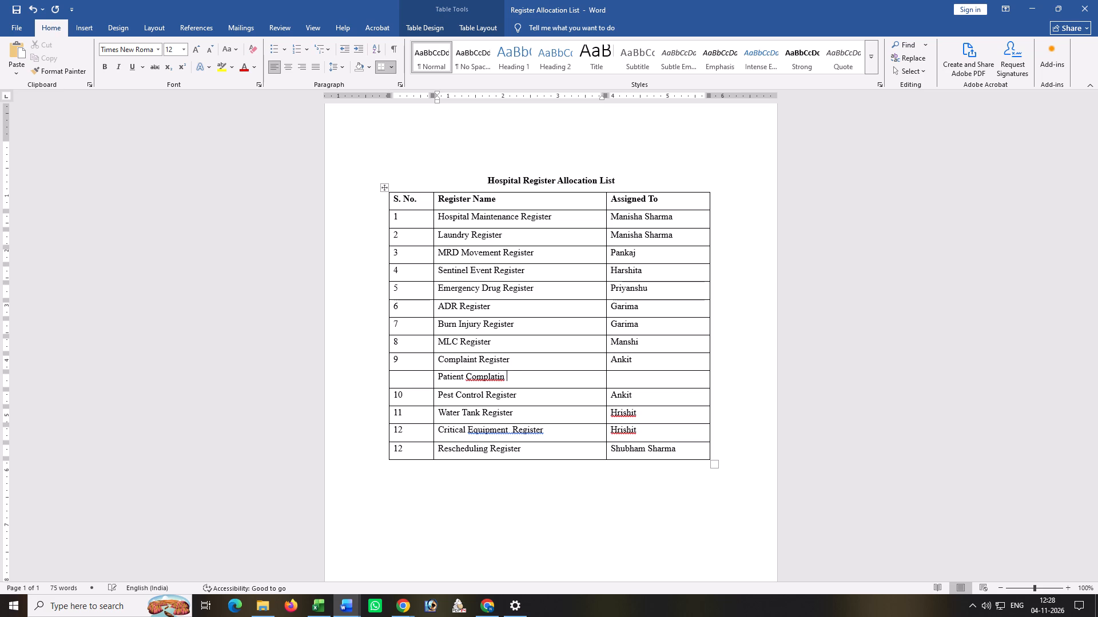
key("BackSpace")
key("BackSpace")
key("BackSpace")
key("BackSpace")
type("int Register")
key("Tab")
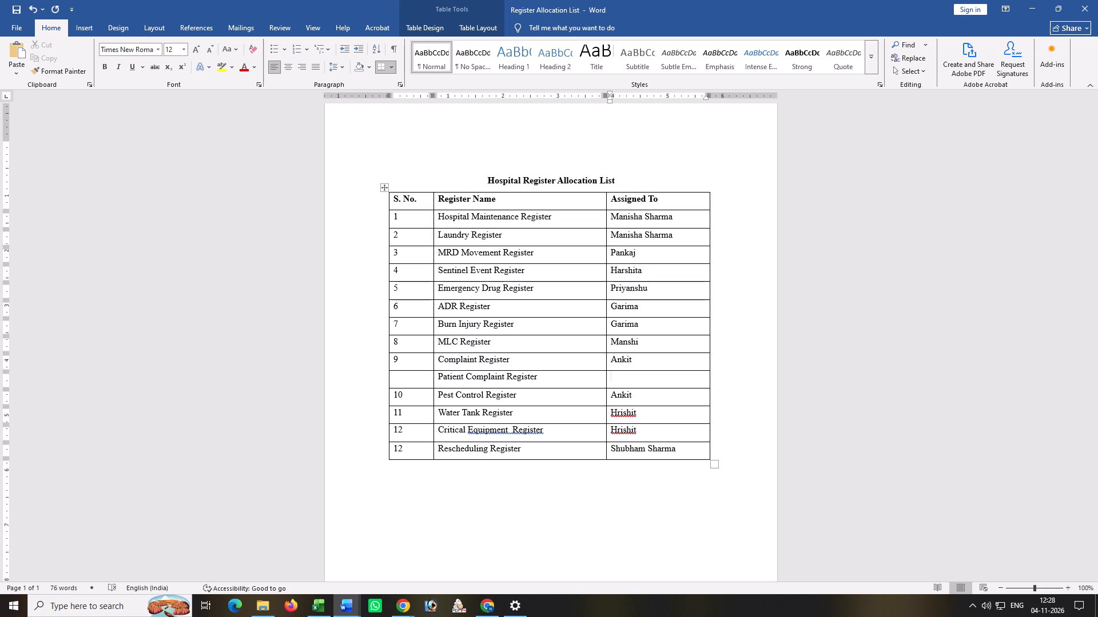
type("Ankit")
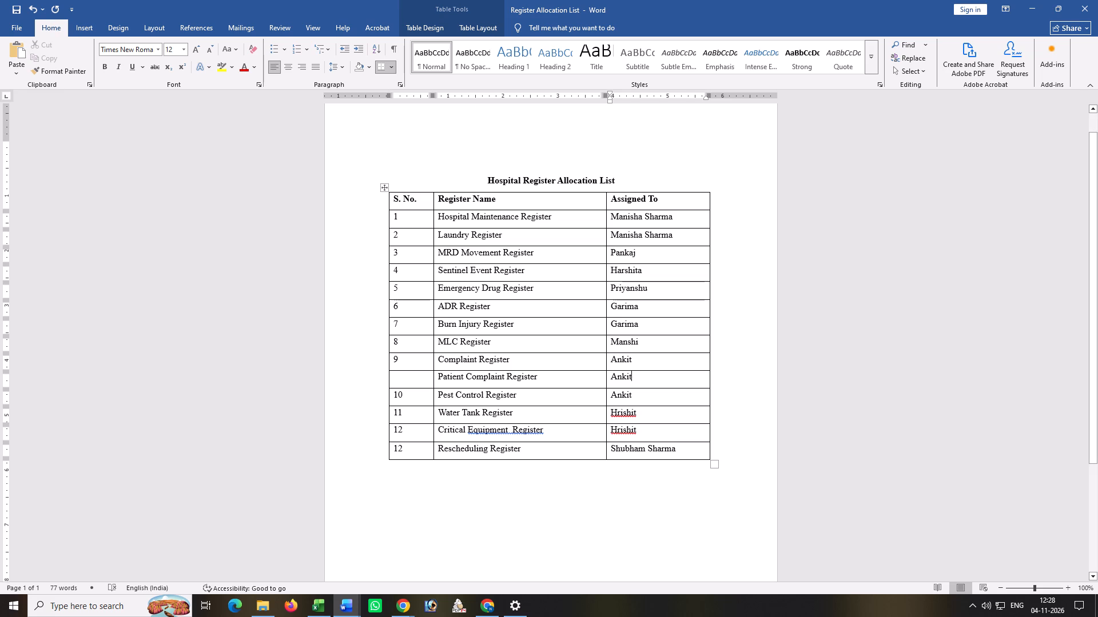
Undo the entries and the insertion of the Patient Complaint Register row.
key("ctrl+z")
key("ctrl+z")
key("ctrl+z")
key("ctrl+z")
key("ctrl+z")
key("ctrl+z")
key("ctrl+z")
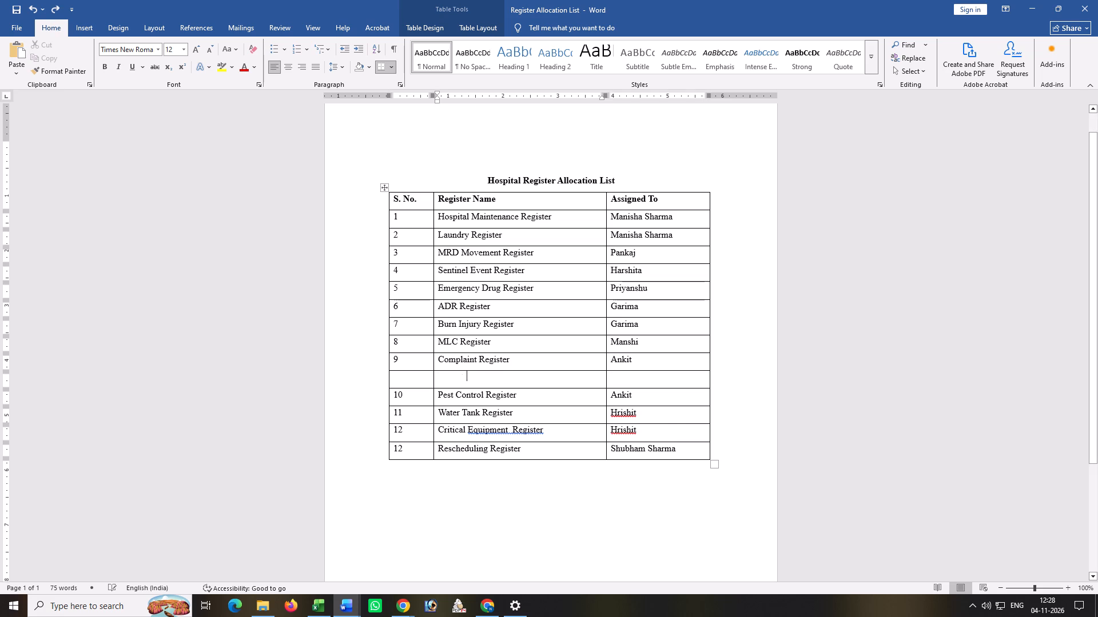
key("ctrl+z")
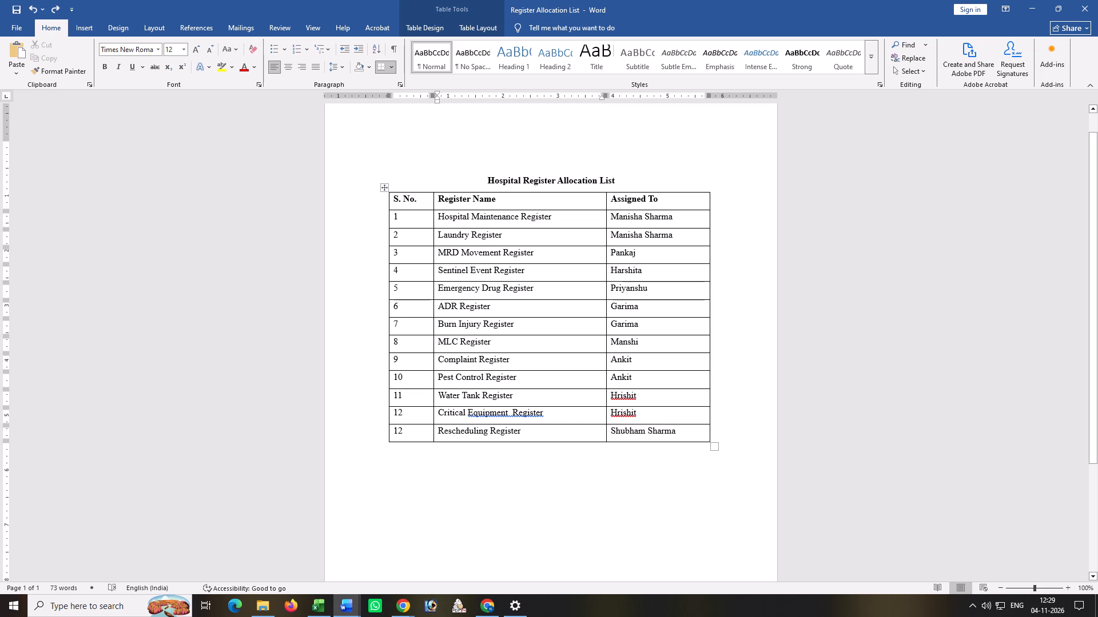
Add a row at the end of the table and renumber the Rescheduling Register row as 13.
left_click(685, 434)
key("Tab")
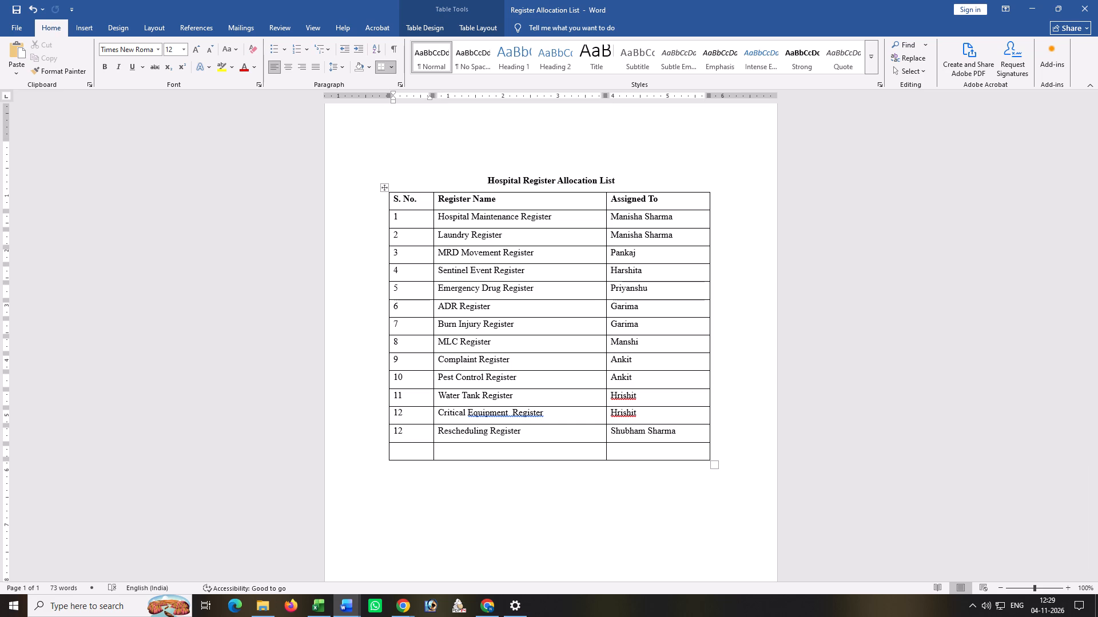
type("13")
key("Up")
key("BackSpace")
key("3")
key("Down")
Fill in the last row as number 14, "Deep cleaning Register", assigned to Naman.
key("BackSpace")
key("4")
key("Tab")
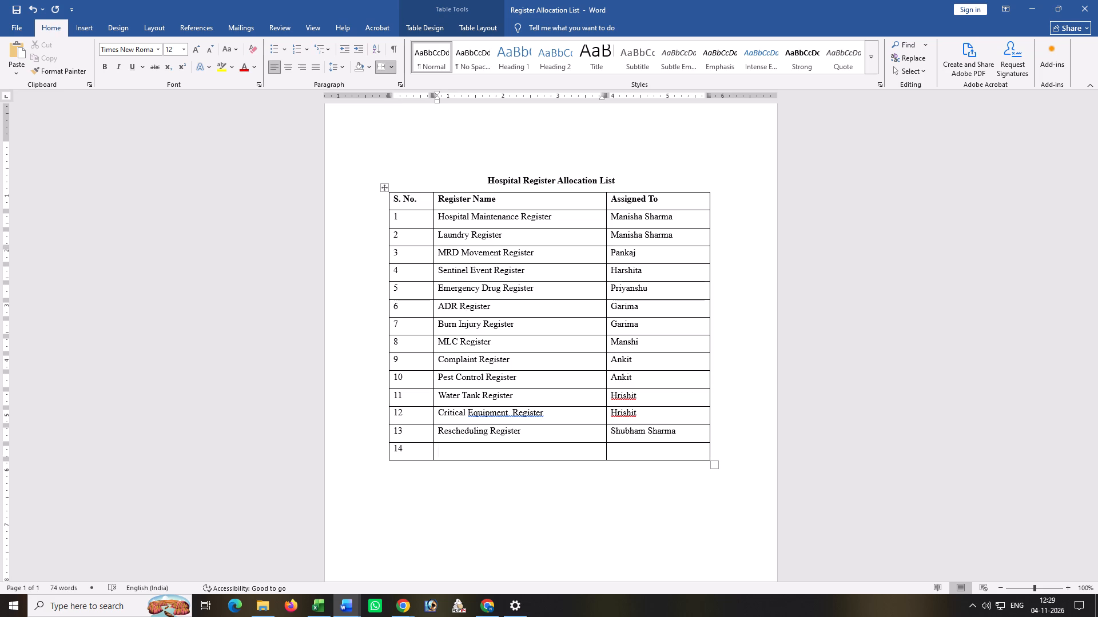
type("Deep")
key("space")
type("cl")
type("eaning Register")
key("Tab")
type("Naman")
Add row 15 for "MRD Receiving Register", with the spelling of "Receiving" corrected, and assign it to Naresh.
key("Tab")
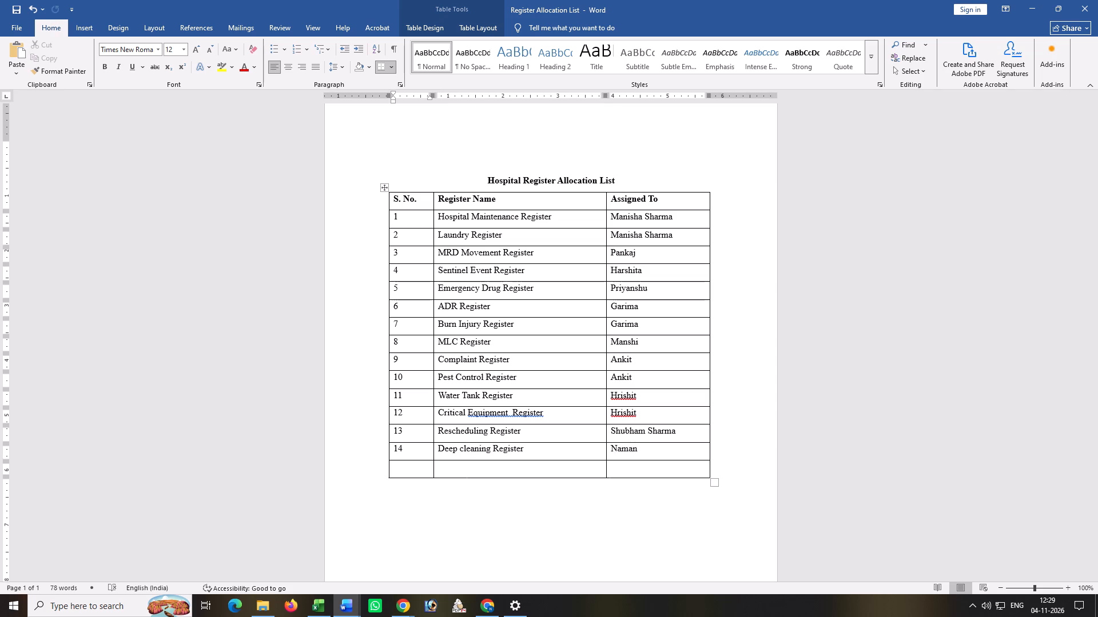
key("1")
key("5")
key("Tab")
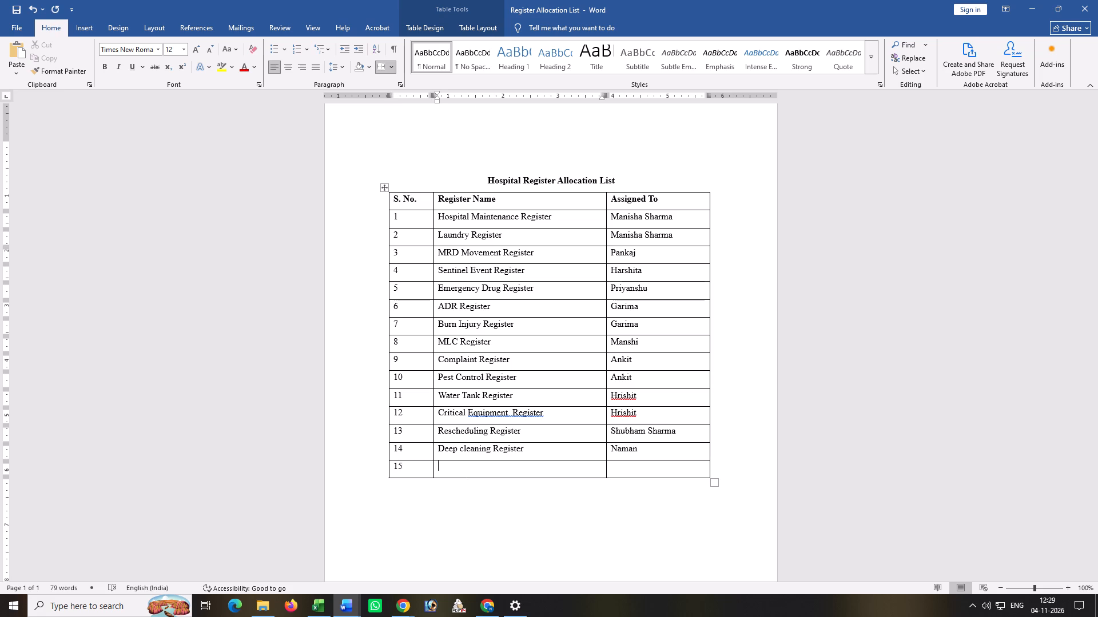
type("MRD Rec")
type("eving Reig")
key("BackSpace")
key("BackSpace")
key("BackSpace")
key("BackSpace")
key("BackSpace")
key("BackSpace")
type("g Register")
key("space")
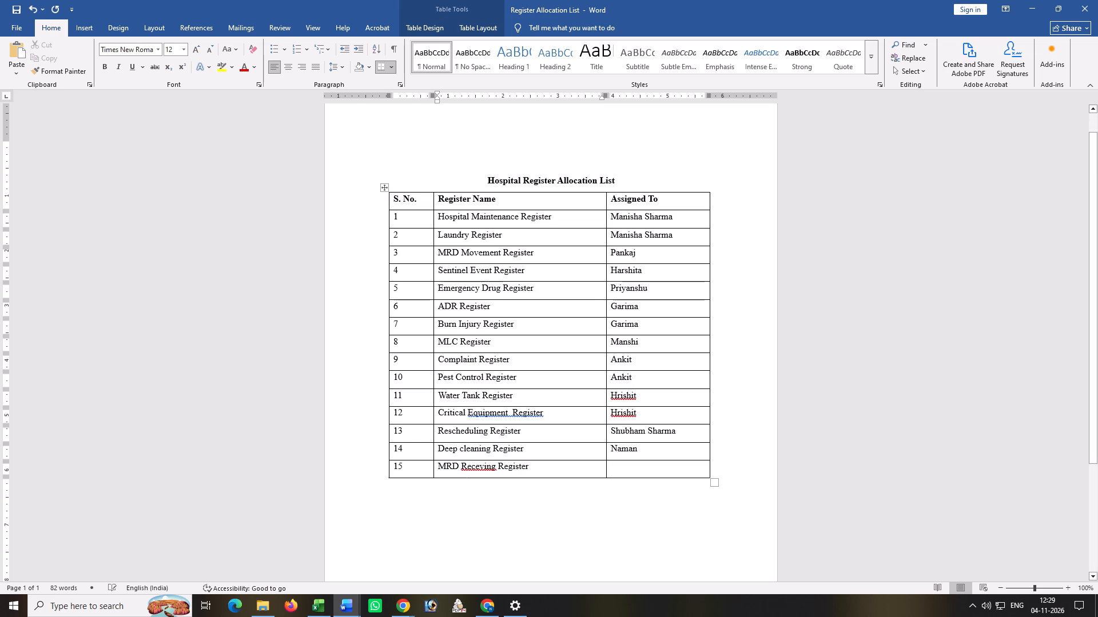
right_click(480, 464)
left_click(429, 265)
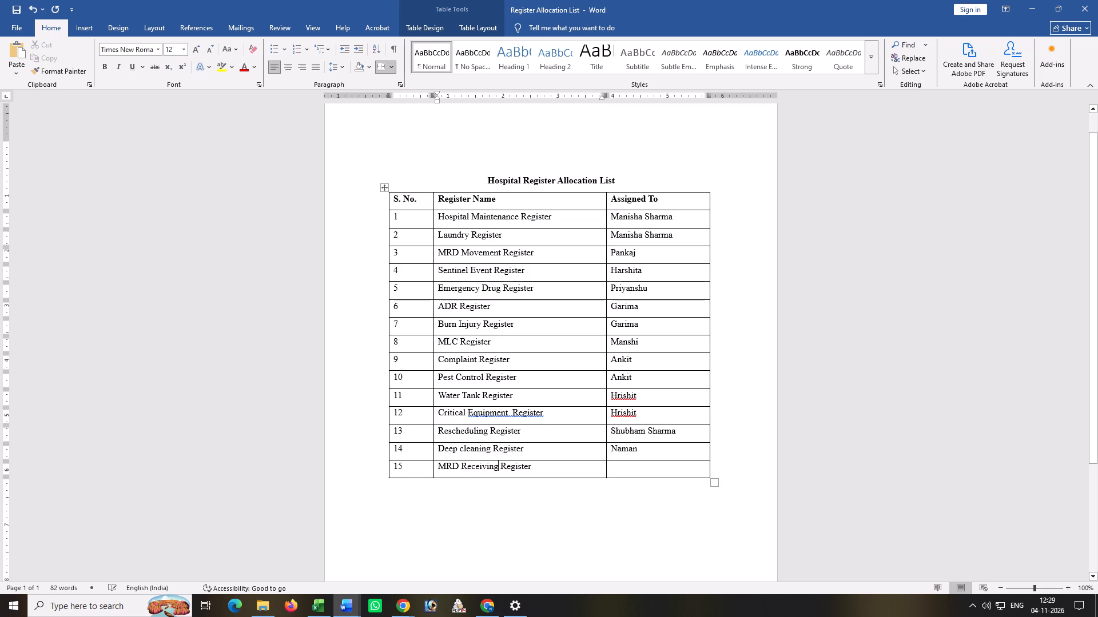
left_click(622, 471)
type("Naresh")
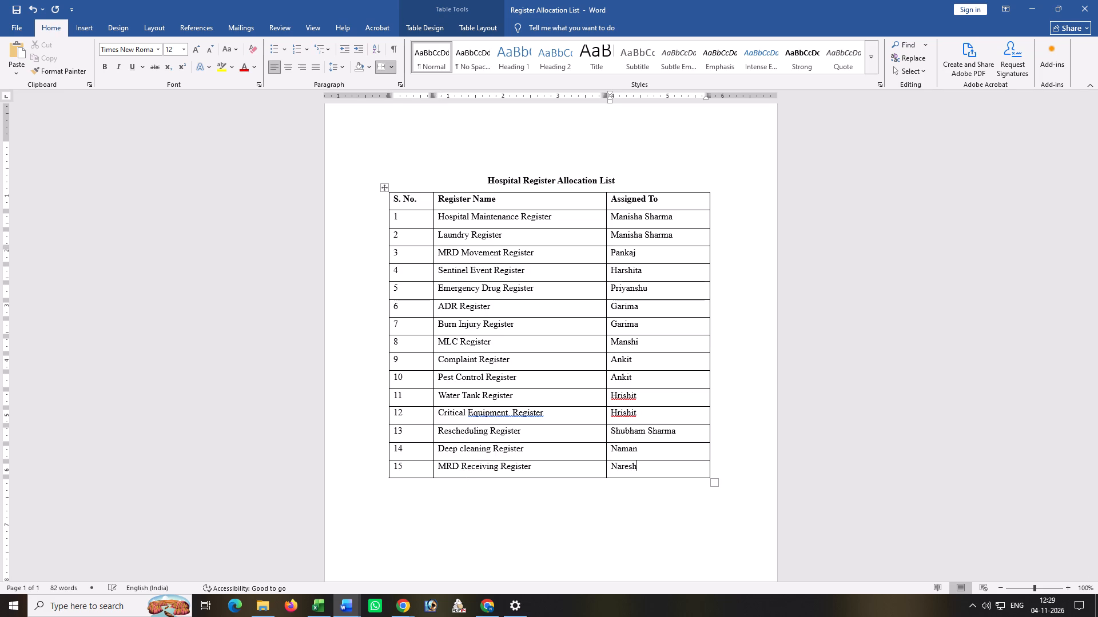
Add row 16 to the table for "Fridge Checklist OT, LAB" and assign it to Shubham.
key("Tab")
key("1")
key("6")
key("Tab")
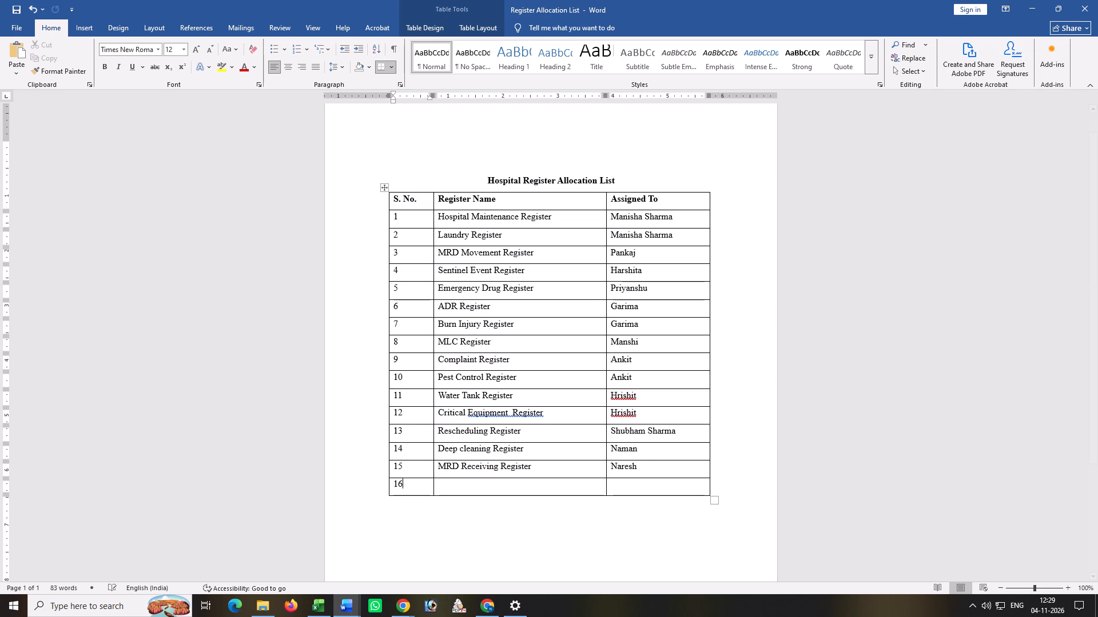
type("Fri")
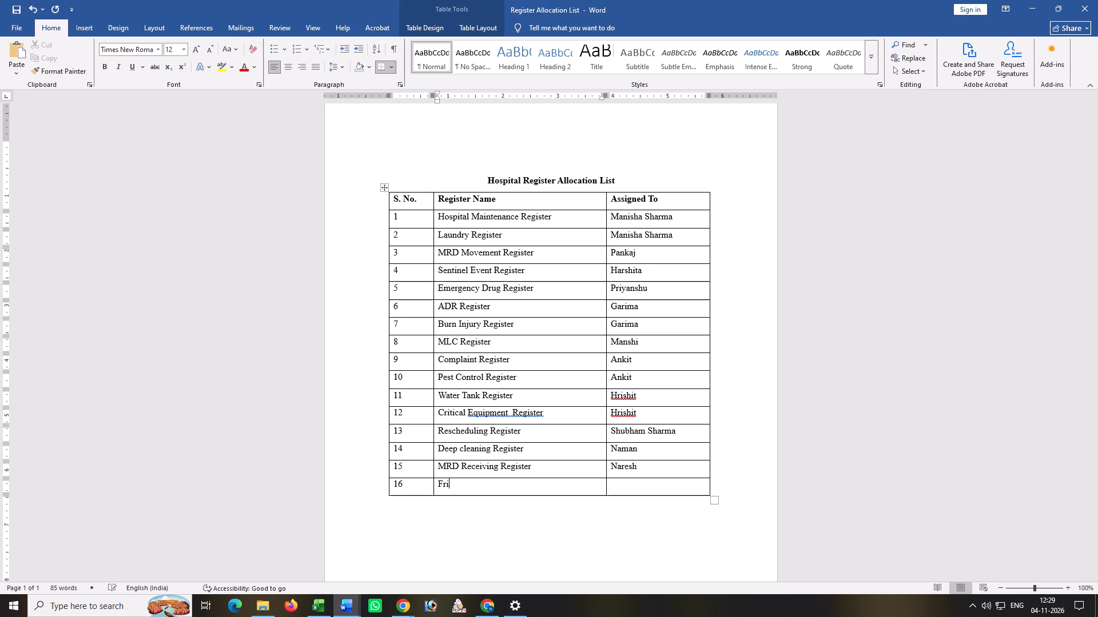
type("dge")
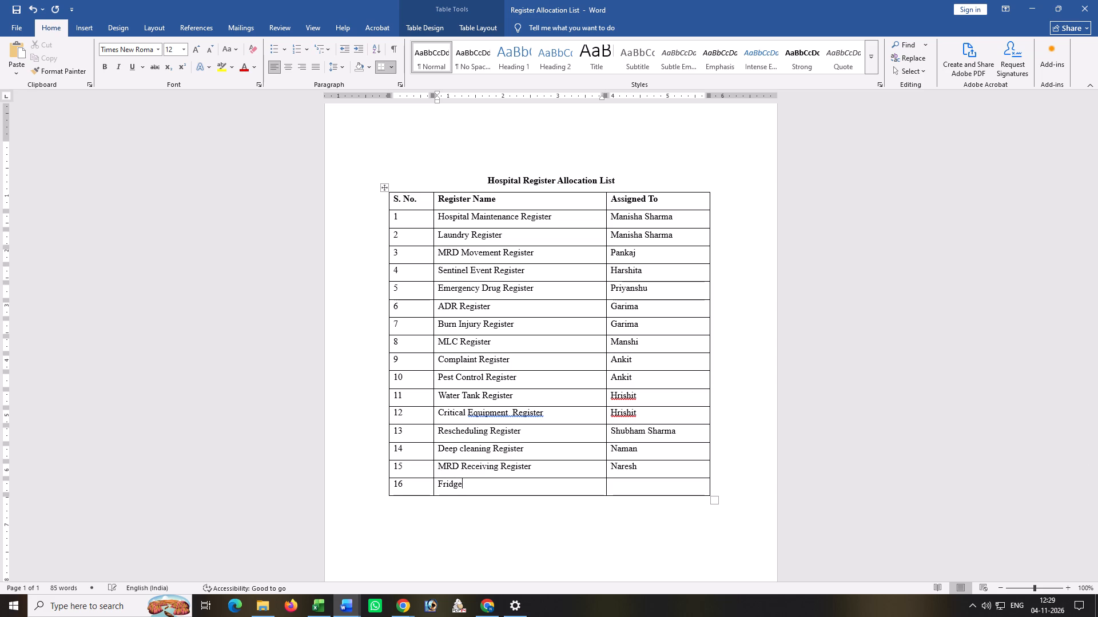
key("space")
type("Checklist")
key("space")
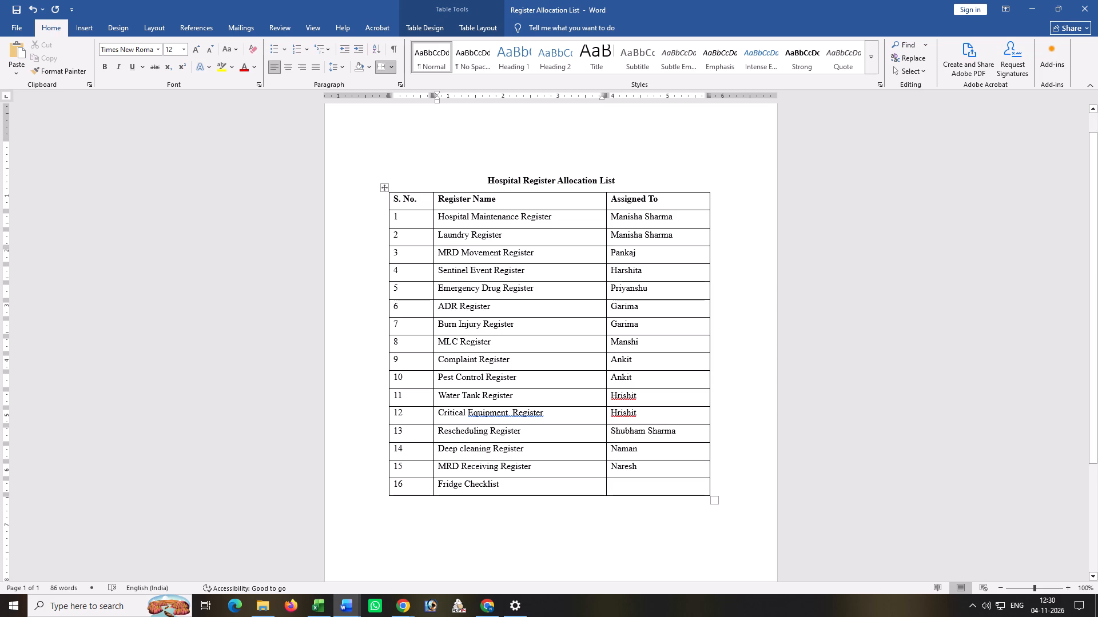
left_click(545, 487)
key("space")
type("OT")
type(",")
key("space")
type("LAB")
key("Tab")
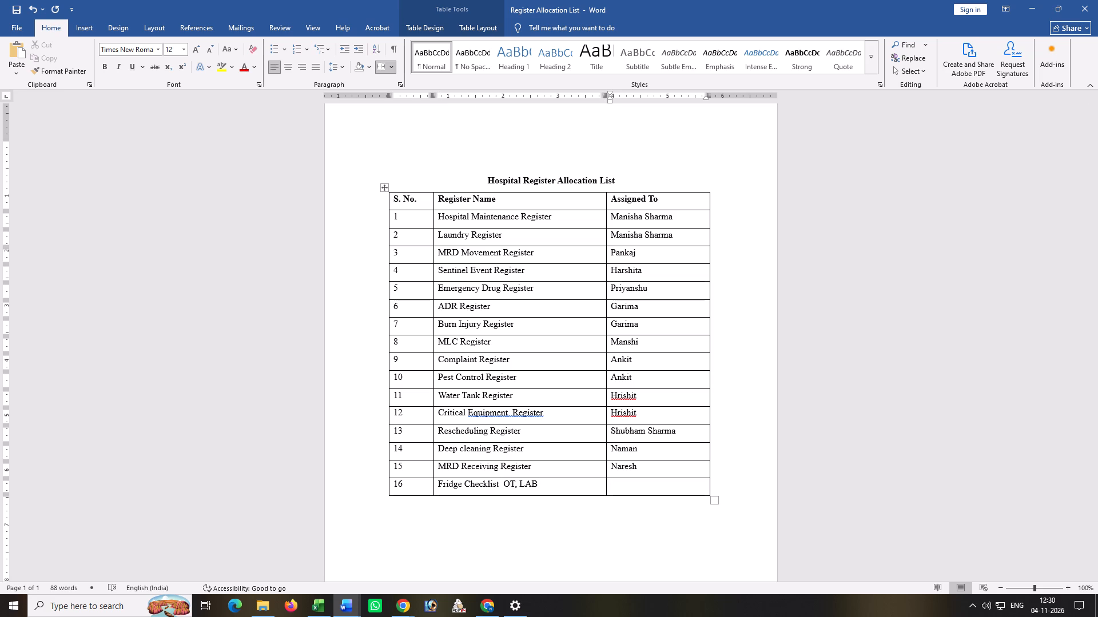
type("Shubham")
Add row 17 for "Verbal Order Register" and assign it to Tejas.
key("Tab")
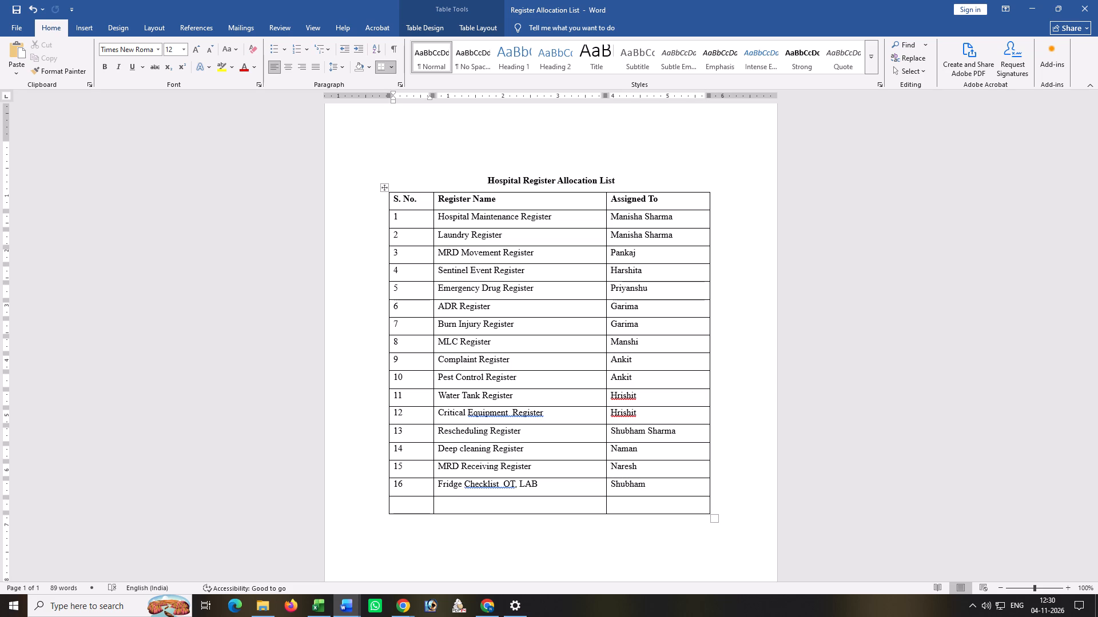
key("1")
key("7")
key("Tab")
type("Verm")
key("BackSpace")
type("bal")
key("space")
type("Order REig")
key("BackSpace")
key("BackSpace")
key("BackSpace")
type("egister")
key("Tab")
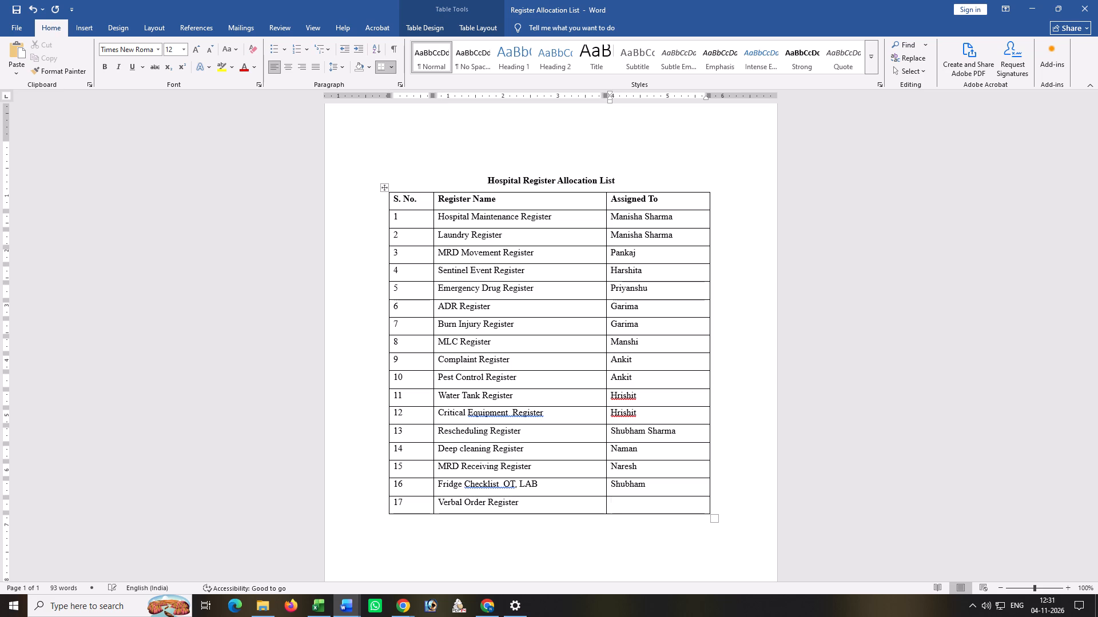
type("Tj")
key("BackSpace")
type("ejas")
Add row 18 for "Therapy Room Checklist", with the spelling of "Therapy" corrected, and assign it to Prijit.
key("Tab")
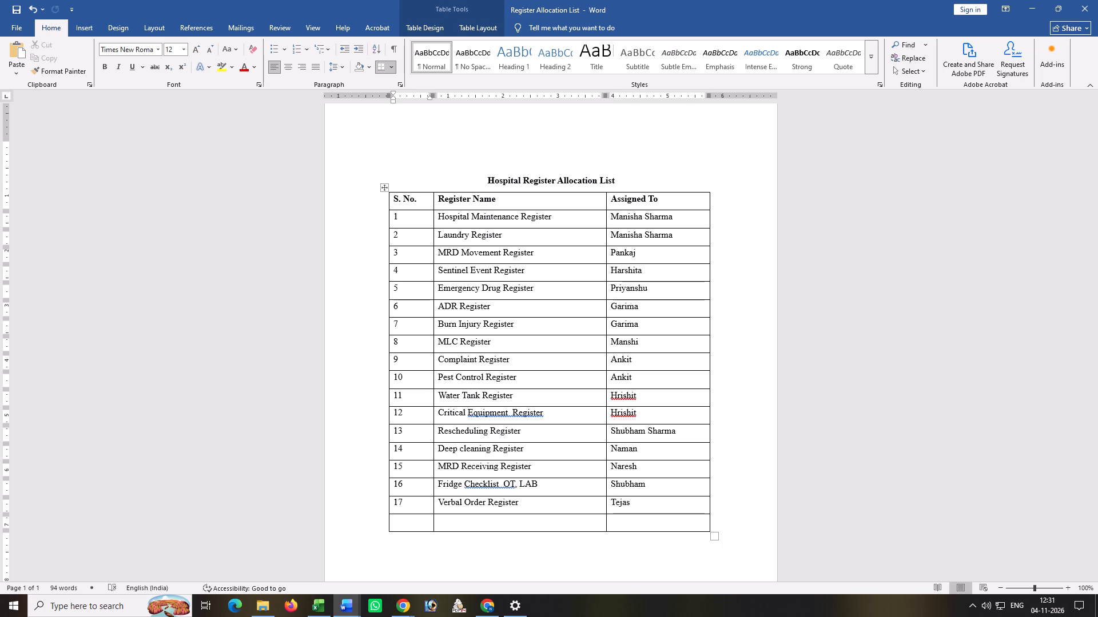
type("18")
key("Tab")
type("Th")
type("earpy R")
key("BackSpace")
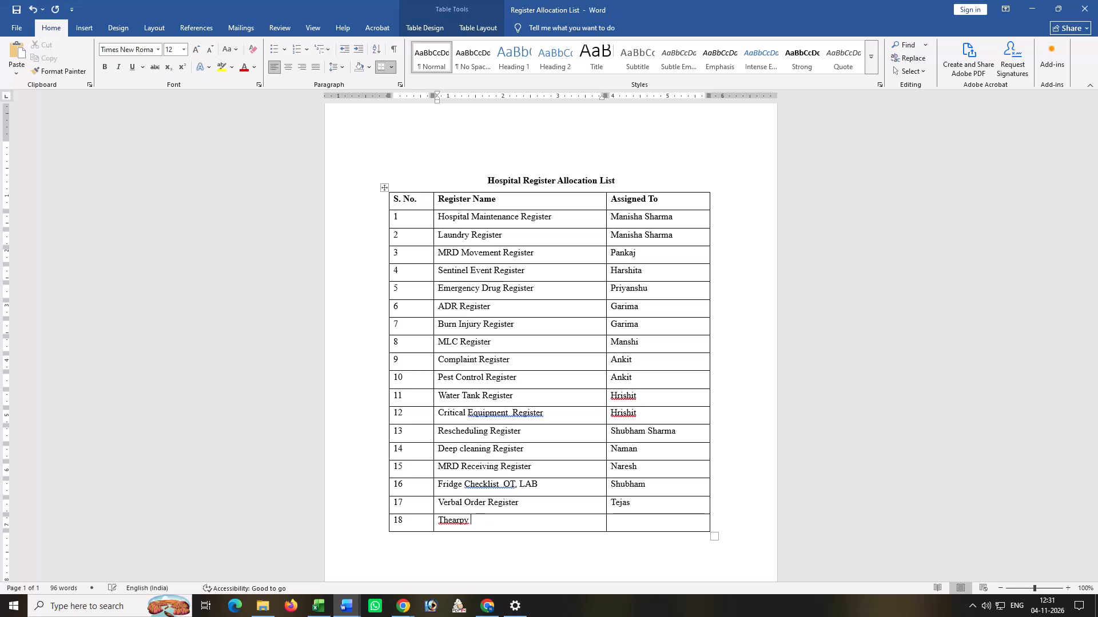
key("BackSpace")
key("BackSpace")
key("BackSpace")
key("BackSpace")
key("BackSpace")
type("rapy Room")
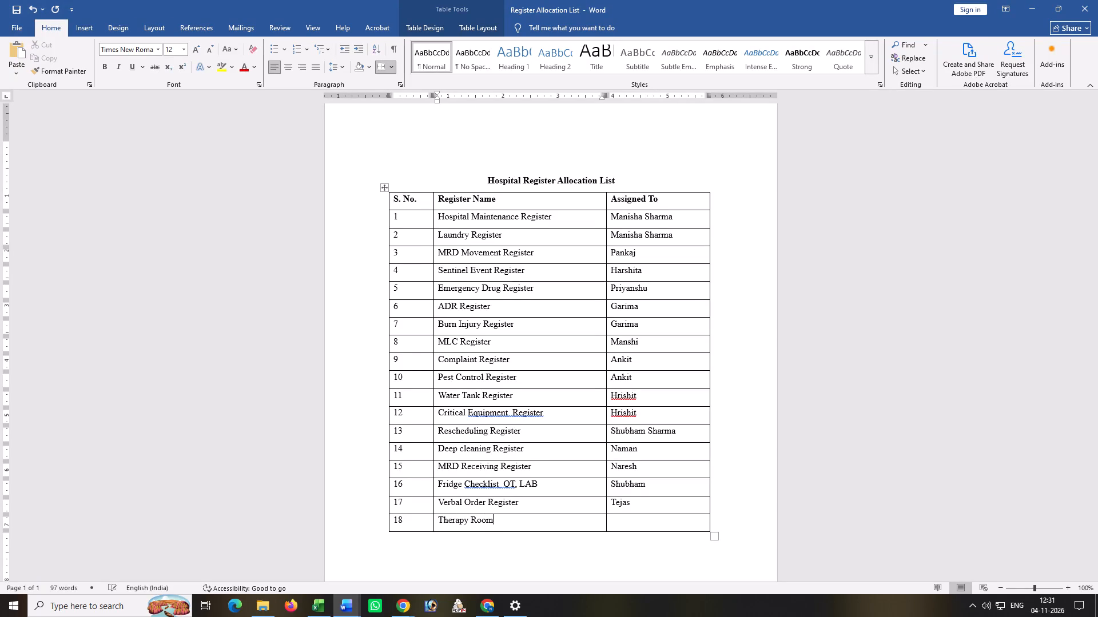
key("space")
type("Che")
type("cklist")
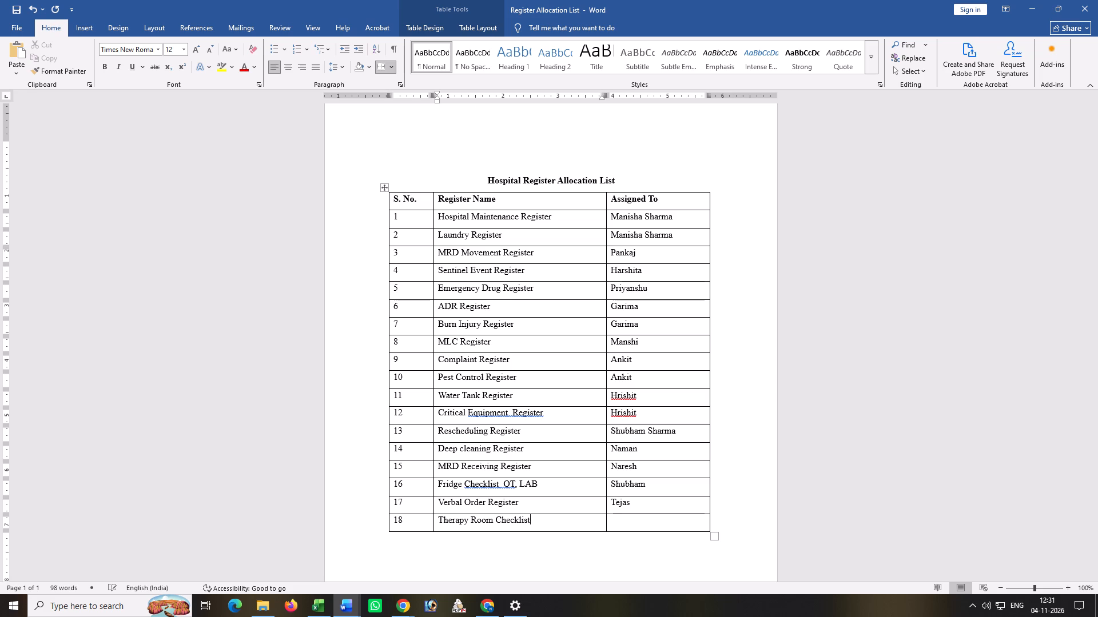
key("Tab")
key("shift+p")
type("rijit")
key("space")
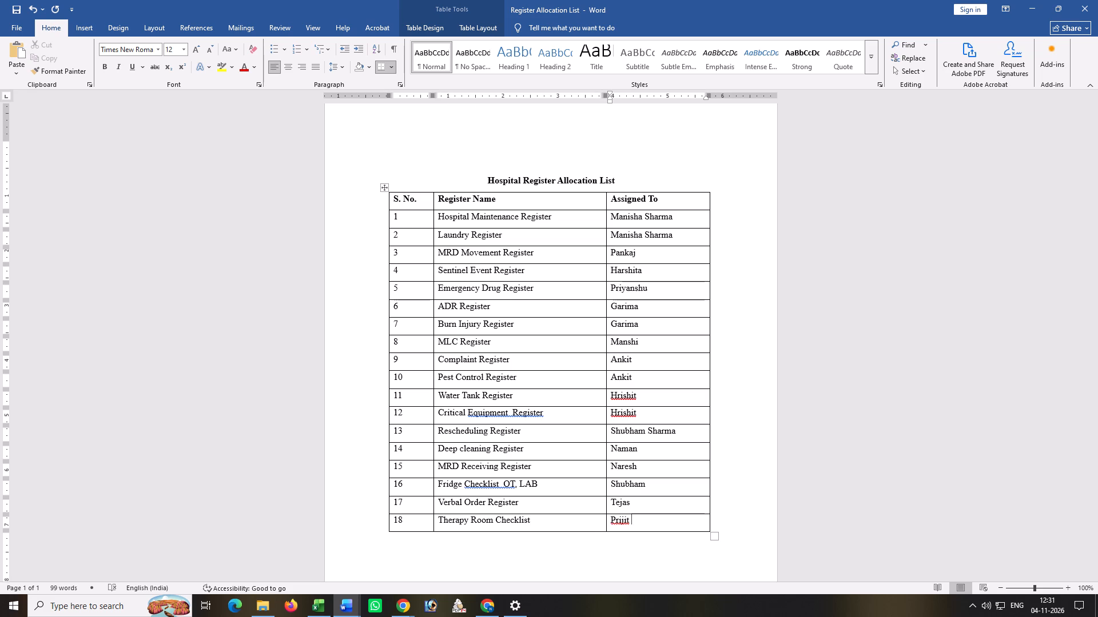
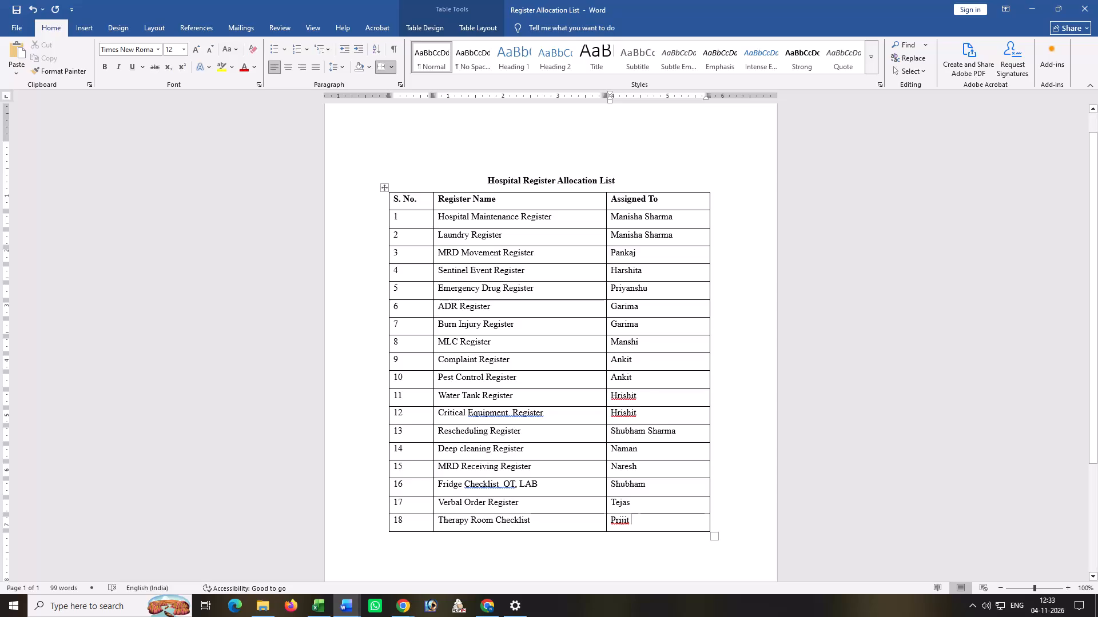
Correct the assignee name for the Therapy Room Checklist in row 18 to "Prajith".
left_click(618, 522)
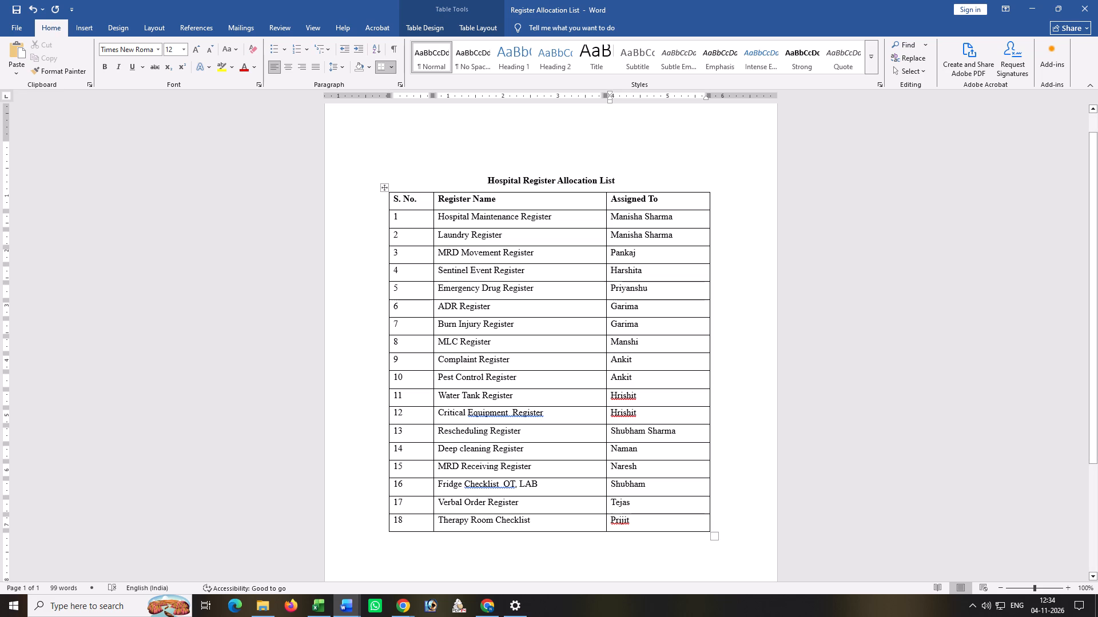
key("Delete")
key("a")
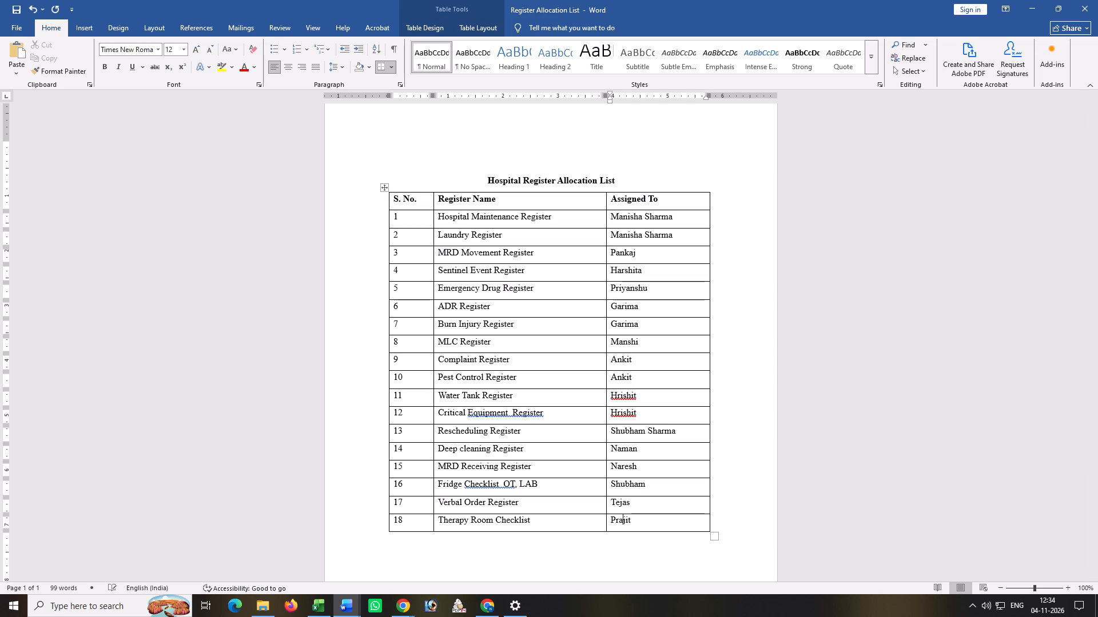
left_click(630, 521)
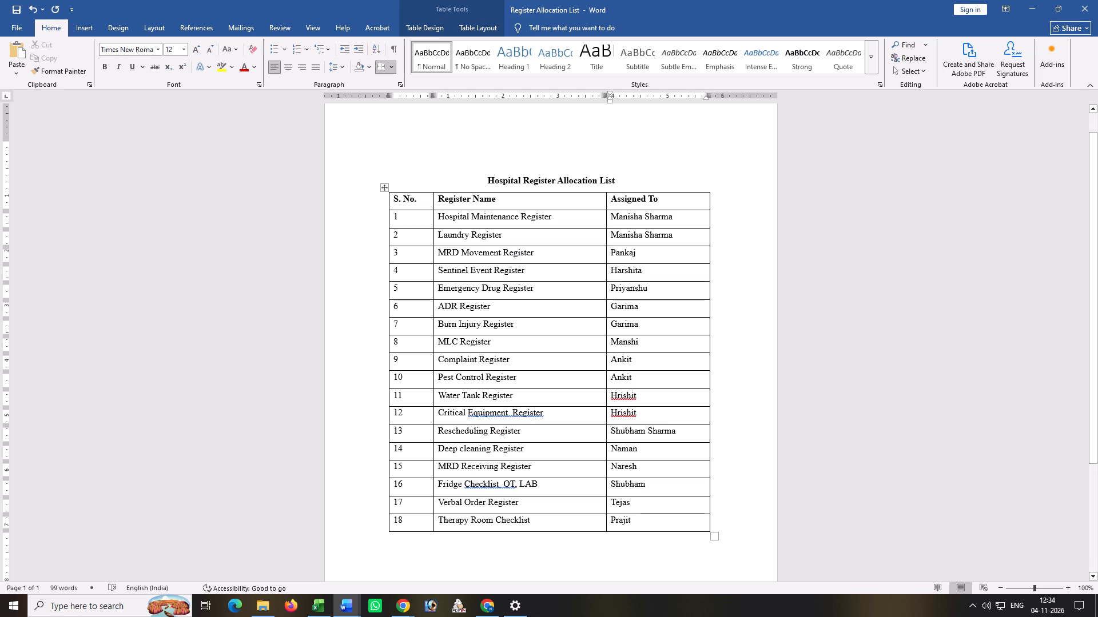
key("h")
Add a row below row 18 with the register name "Panchkram Therapy Checklist", leaving its serial number and assignee blank.
key("Tab")
key("Tab")
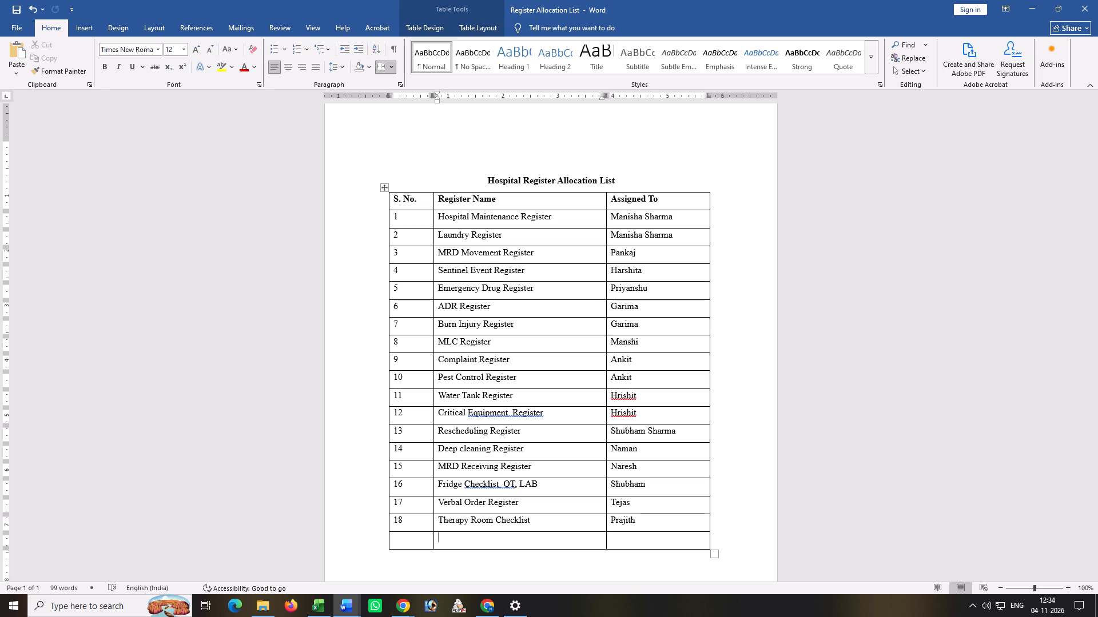
type("Pan")
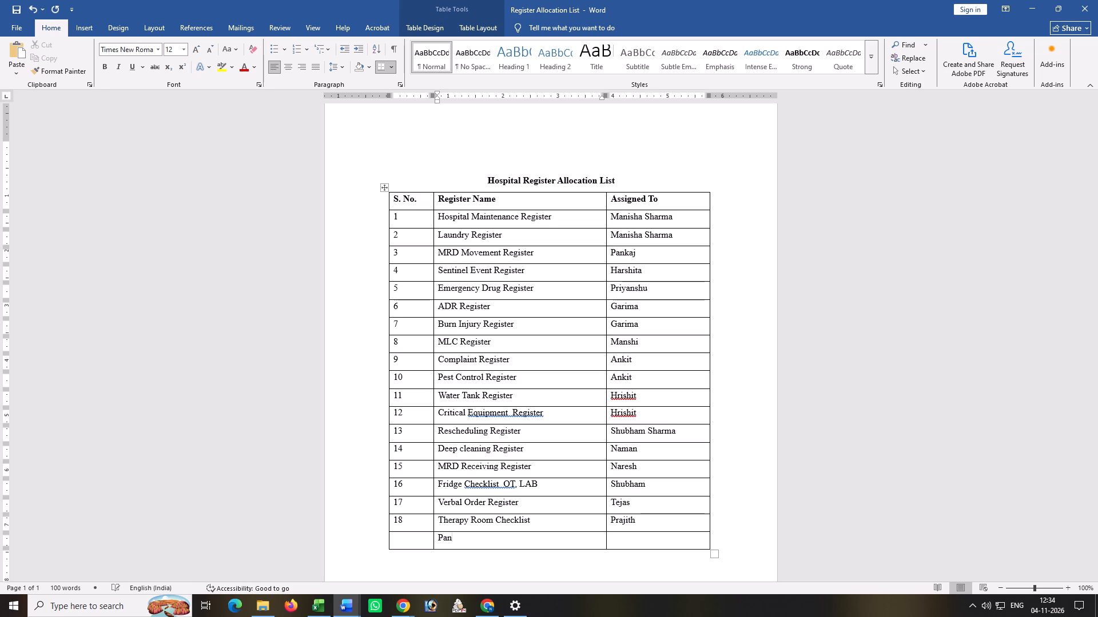
type("ch")
type("kram")
key("space")
type("Therapy")
key("space")
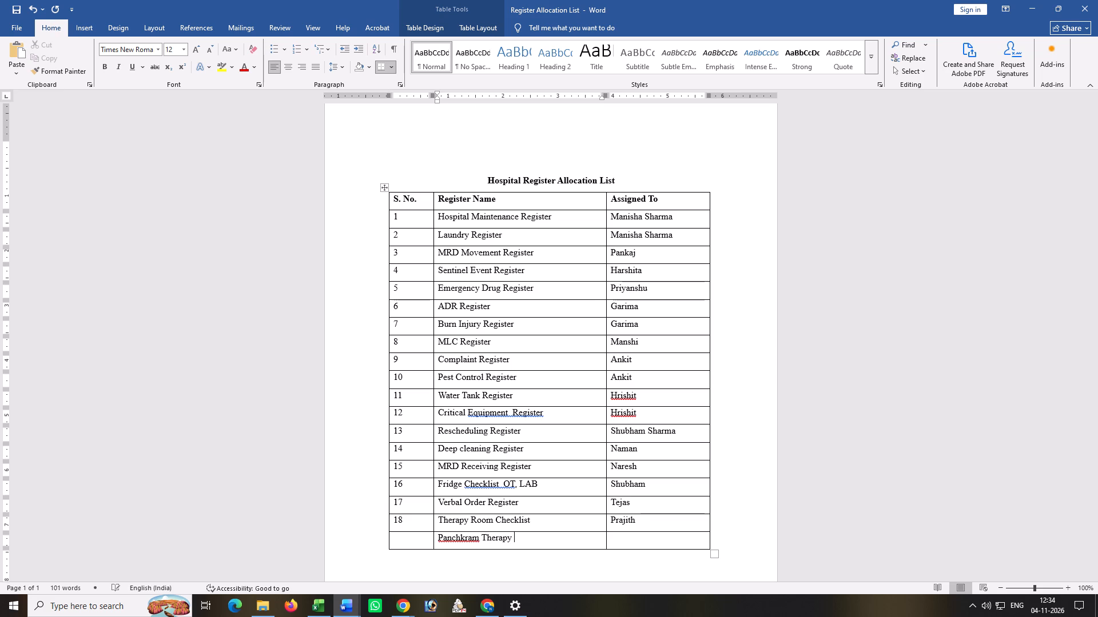
type("Checklish")
key("Tab")
left_click(562, 546)
key("BackSpace")
key("t")
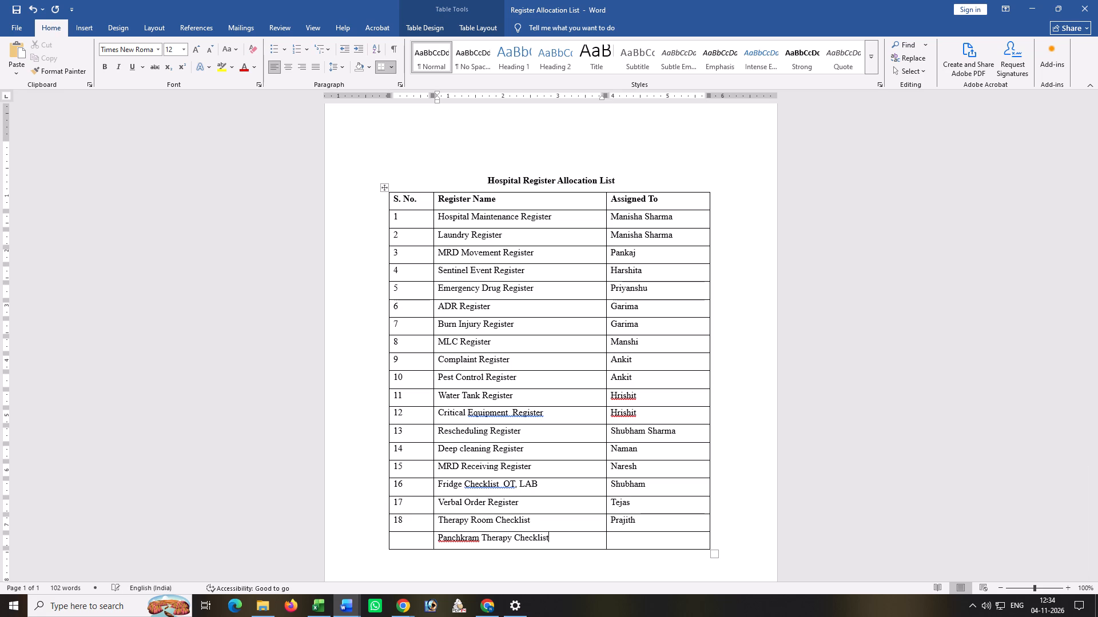
Add a row below the Panchkram entry with the register name "Swedan Checklist", leaving the other cells blank.
key("Tab")
key("Tab")
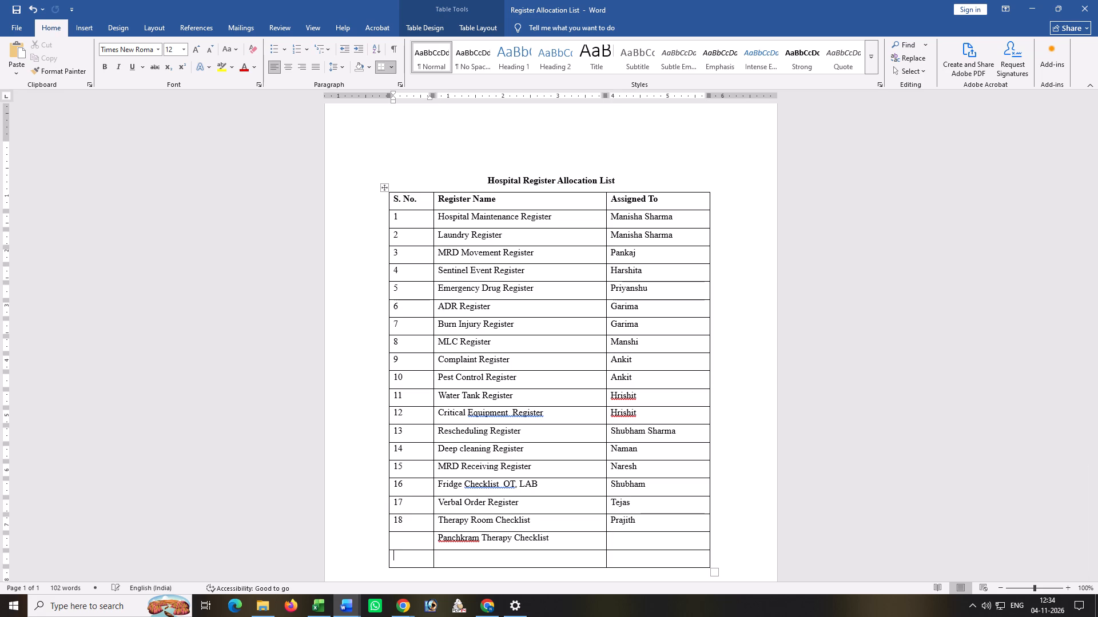
key("Tab")
type("Swedan Chekc")
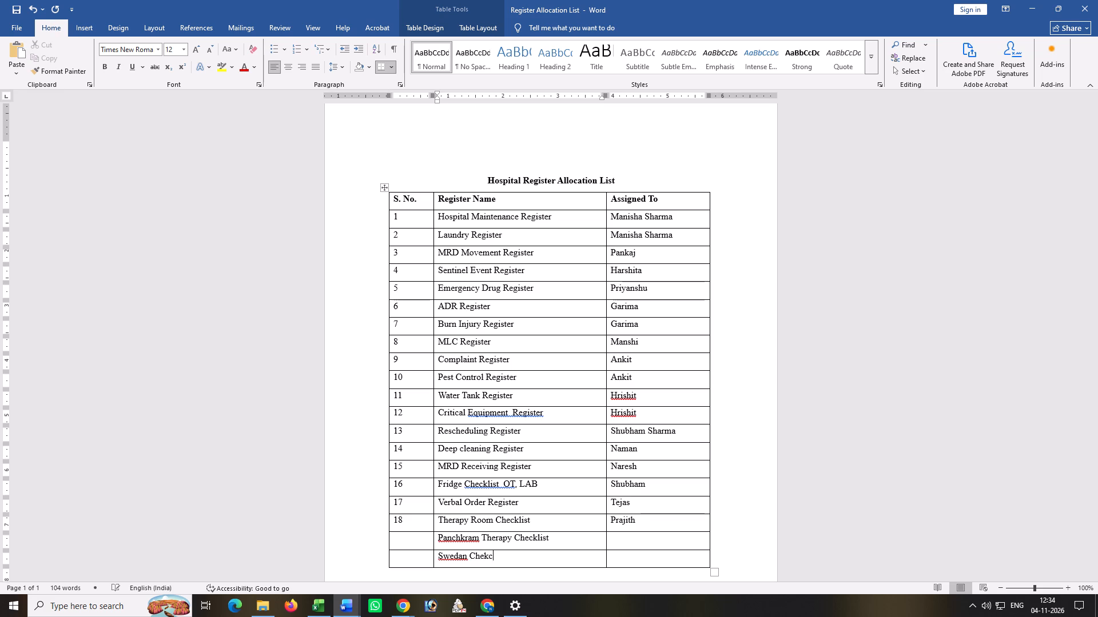
key("BackSpace")
key("BackSpace")
type("cklist")
Add a row below the Swedan entry with the register name "Shirodhara checklist", leaving its serial number blank.
key("Tab")
key("Tab")
key("Tab")
type("shir")
type("odhara checklist")
Add a row below the Shirodhara entry and enter "abhyan" as the start of its register name.
key("Tab")
key("Tab")
key("Tab")
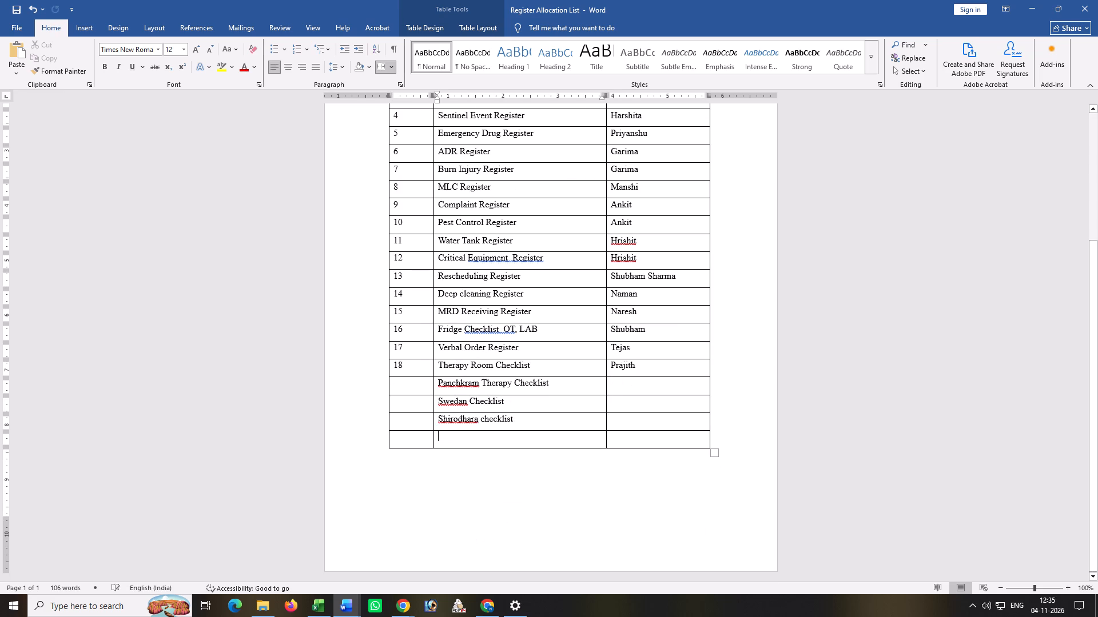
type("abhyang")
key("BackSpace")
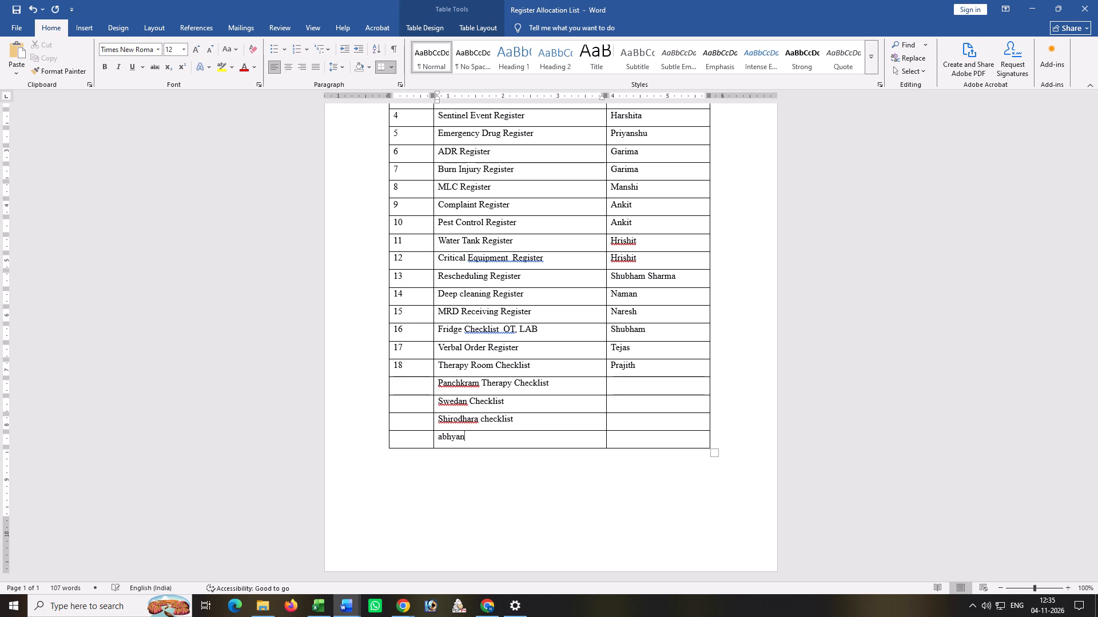
Complete the register name in the last row as "Abhyanga checklist", leaving its assignee blank.
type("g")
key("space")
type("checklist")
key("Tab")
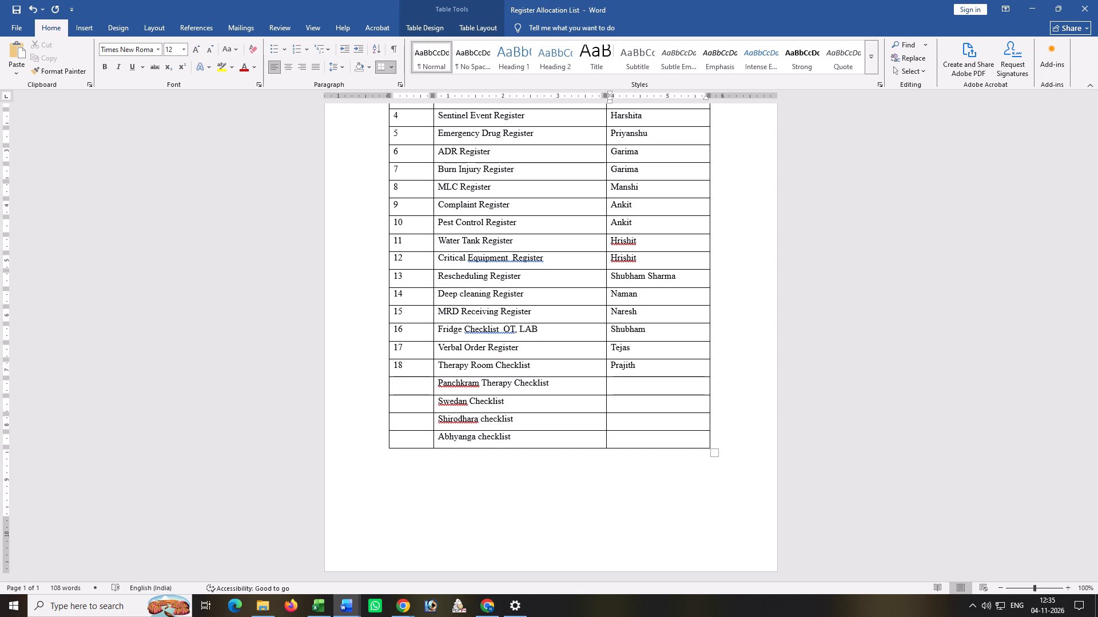
Add a row below the Abhyanga entry with the register name "Panchkarma audit monthly", leaving its serial number blank.
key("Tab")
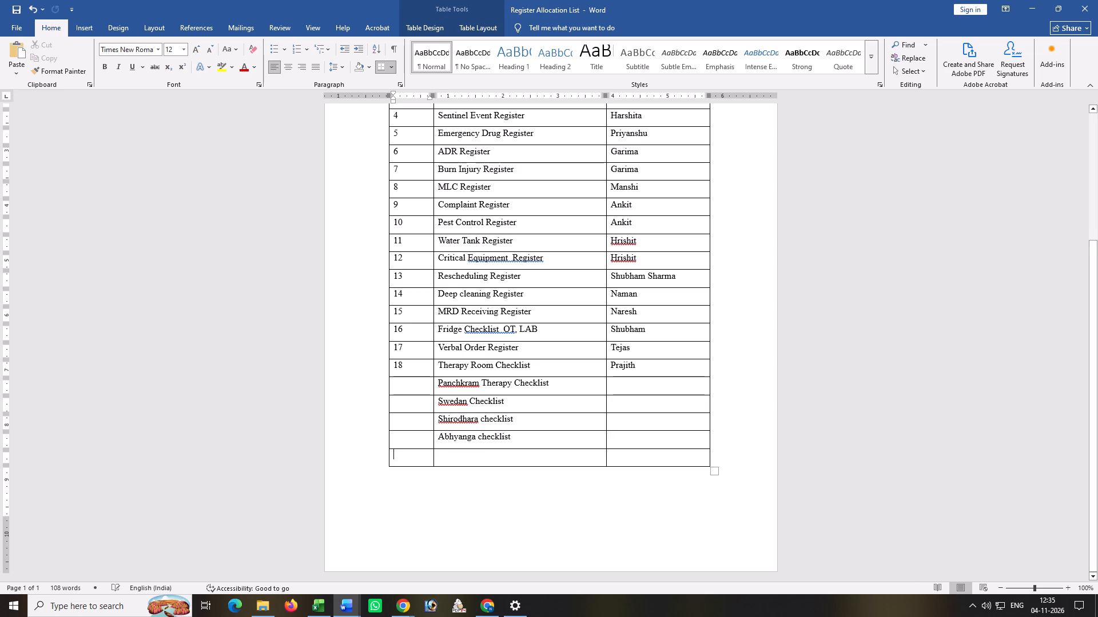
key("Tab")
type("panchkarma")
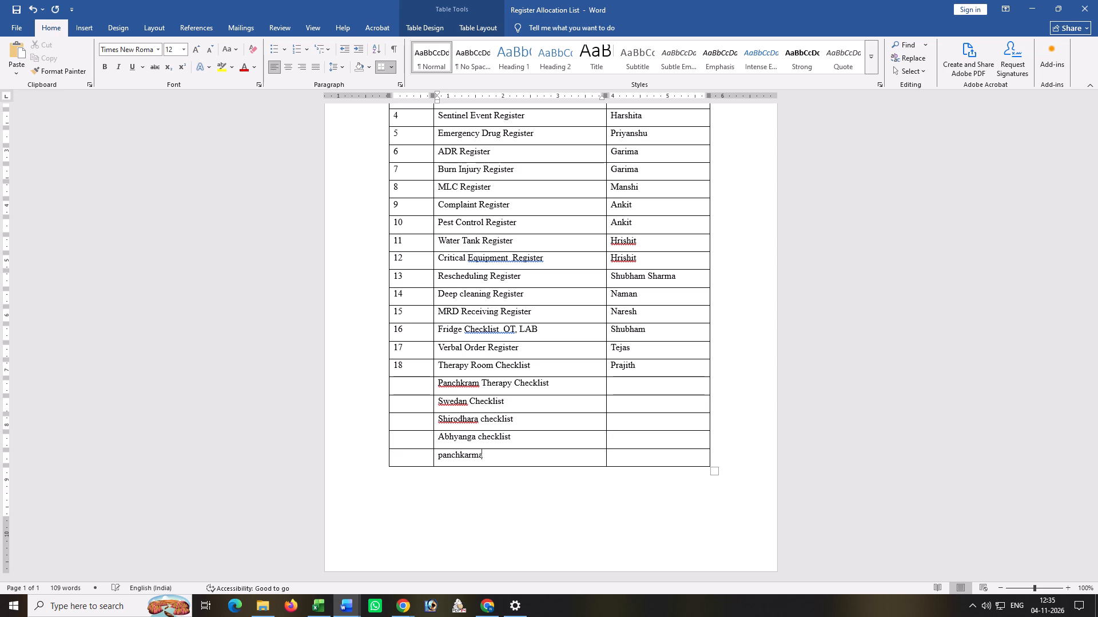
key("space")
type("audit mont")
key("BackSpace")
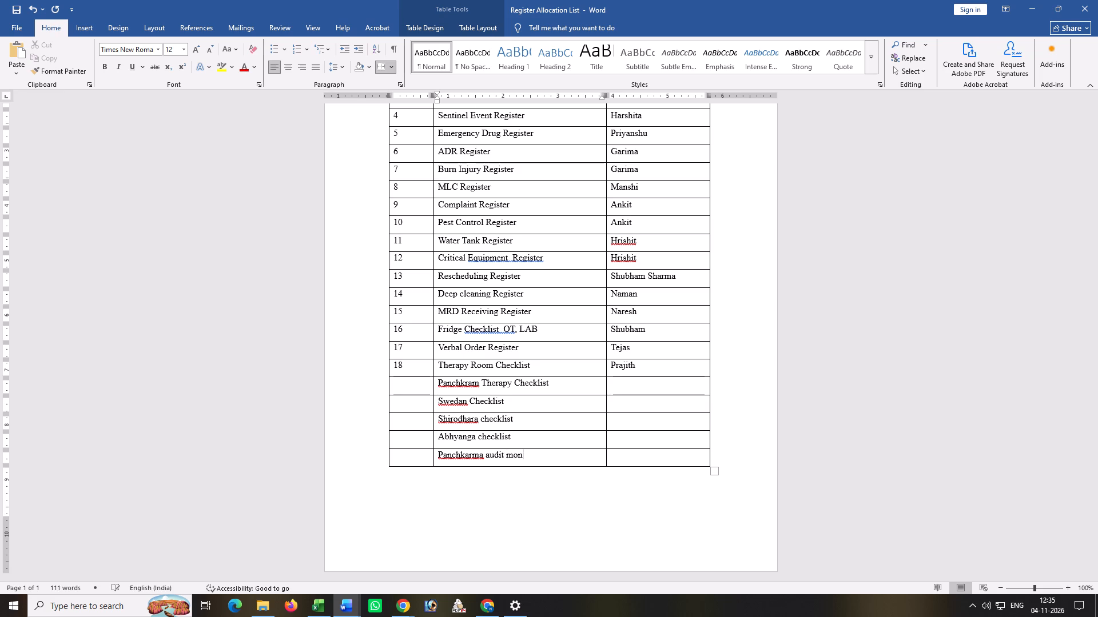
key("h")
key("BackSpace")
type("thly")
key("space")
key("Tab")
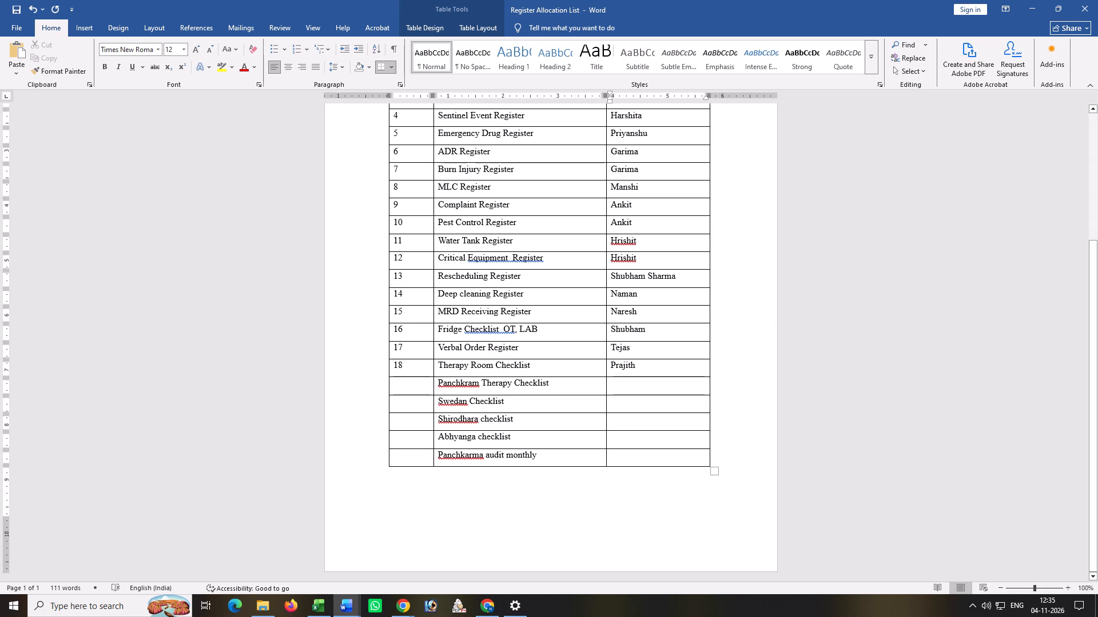
Copy the Therapy Room Checklist's assignee, Prajith, into the blank Assigned To cells of the five rows below it.
left_click_drag(643, 364, 607, 368)
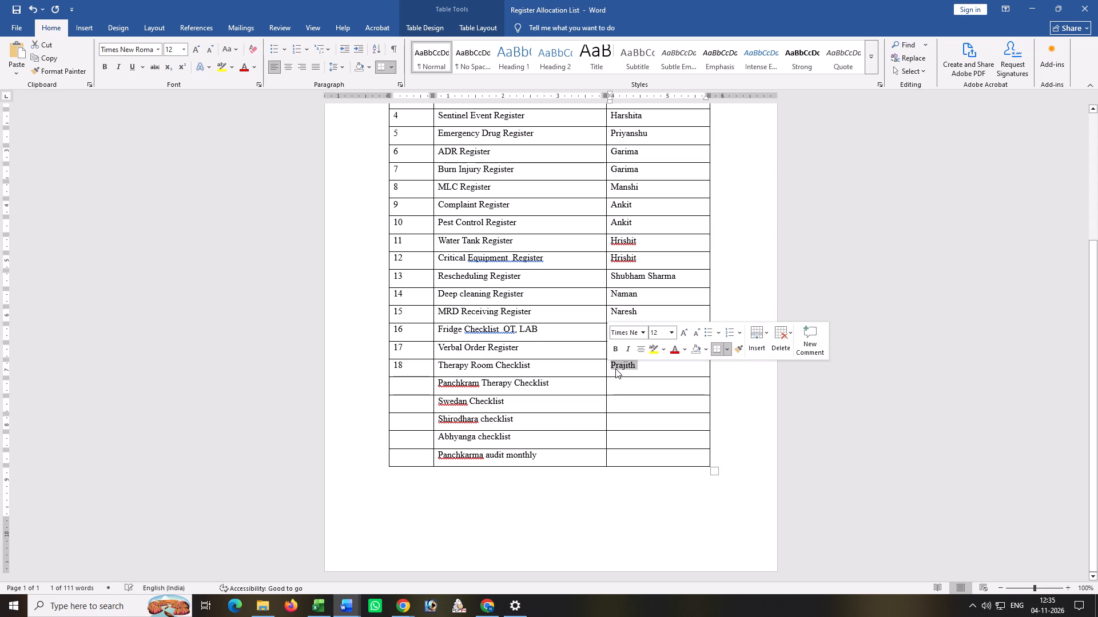
key("ctrl+c")
left_click_drag(630, 387, 630, 460)
key("ctrl+v")
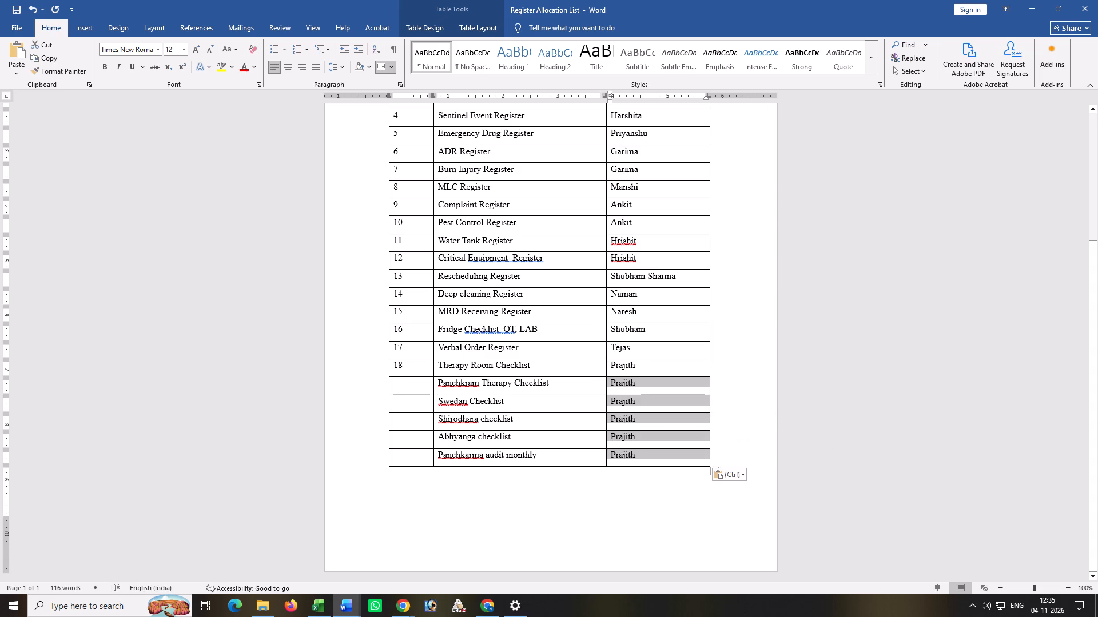
Clear the manually entered serial numbers 1 to 18 from the S. No. column.
left_click(400, 379)
left_click_drag(399, 384, 406, 429)
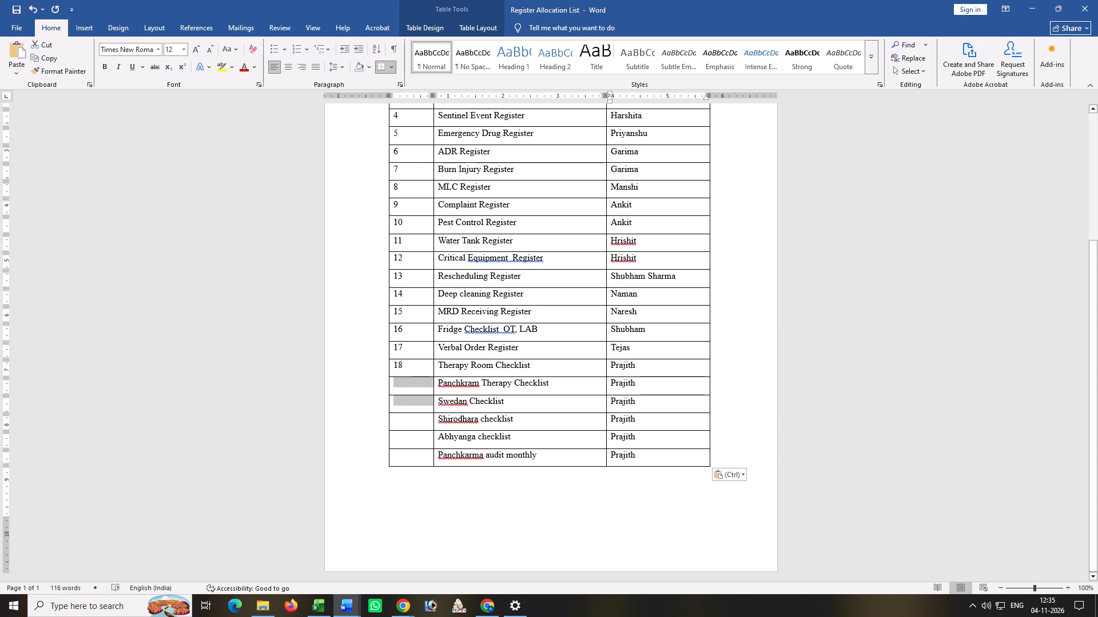
left_click_drag(406, 429, 406, 434)
scroll(412, 266, "up", 3)
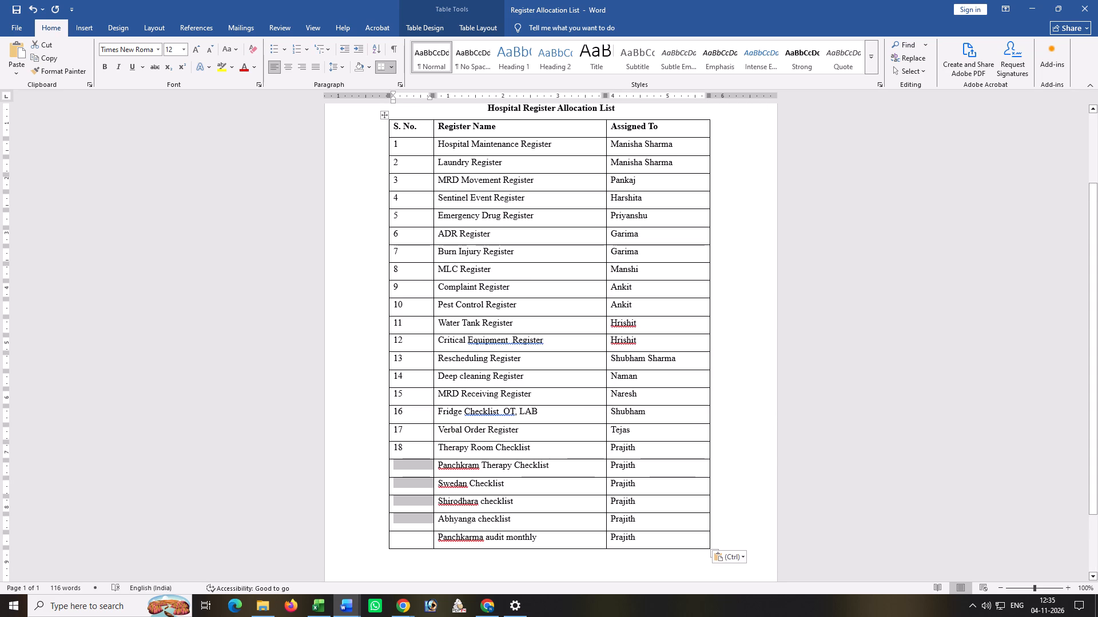
left_click_drag(409, 150, 401, 458)
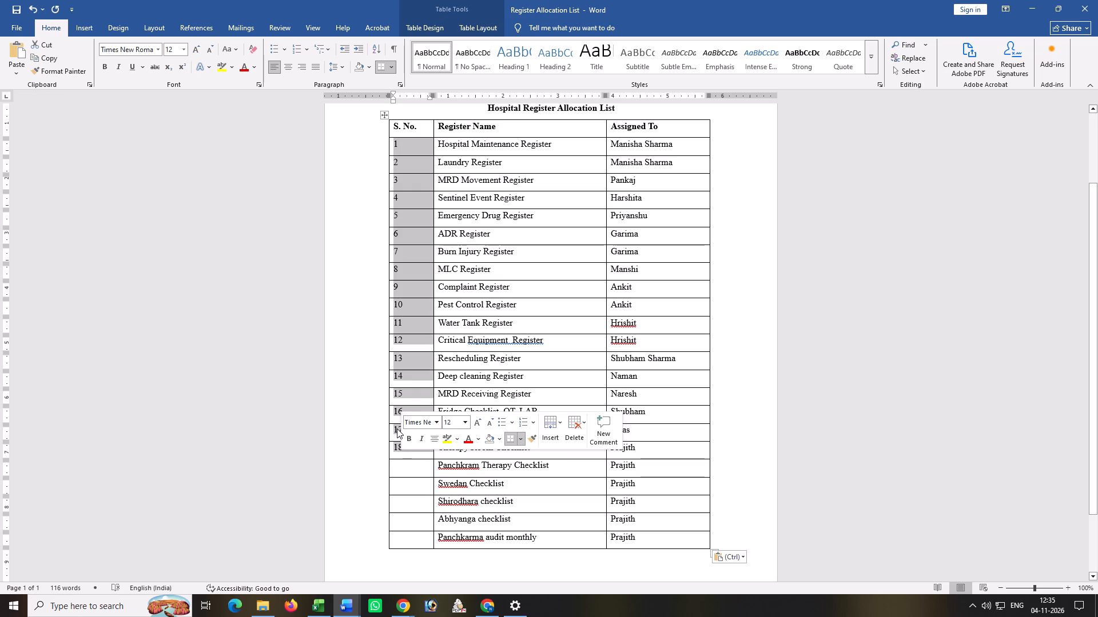
key("Delete")
Apply automatic numbering from 1 to 23 to all S. No. cells below the header.
left_click_drag(400, 146, 396, 490)
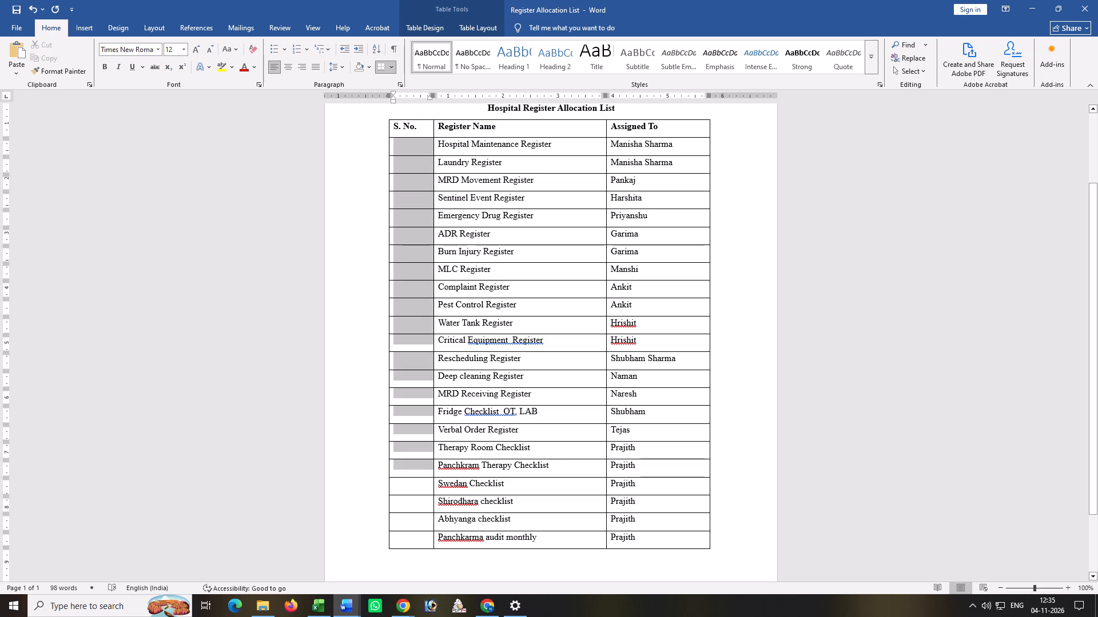
left_click_drag(396, 490, 401, 547)
left_click(291, 50)
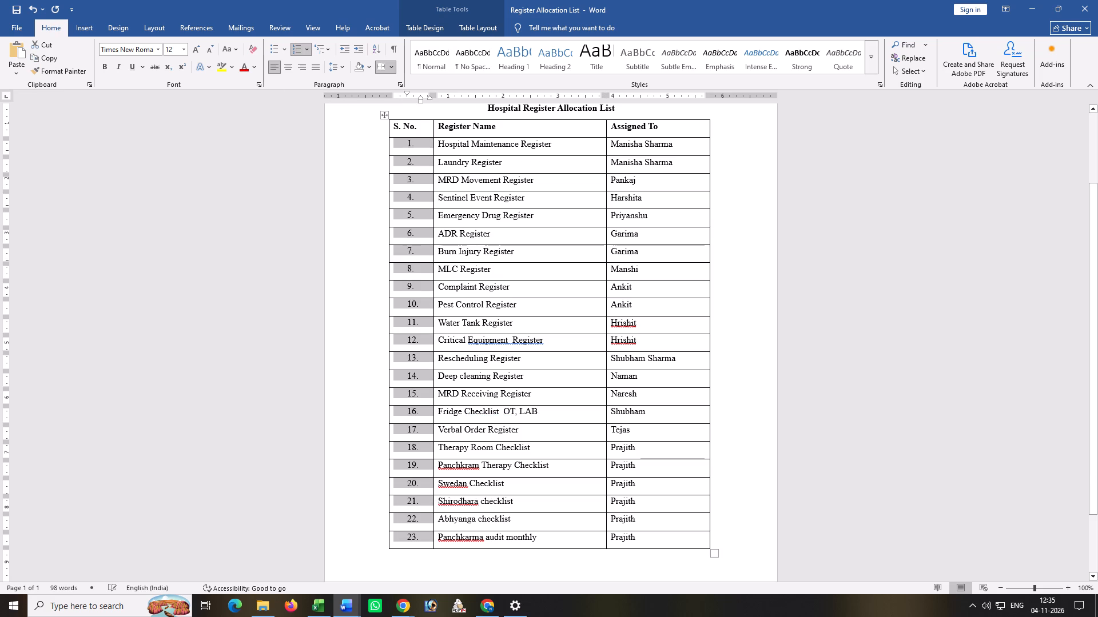
left_click(491, 264)
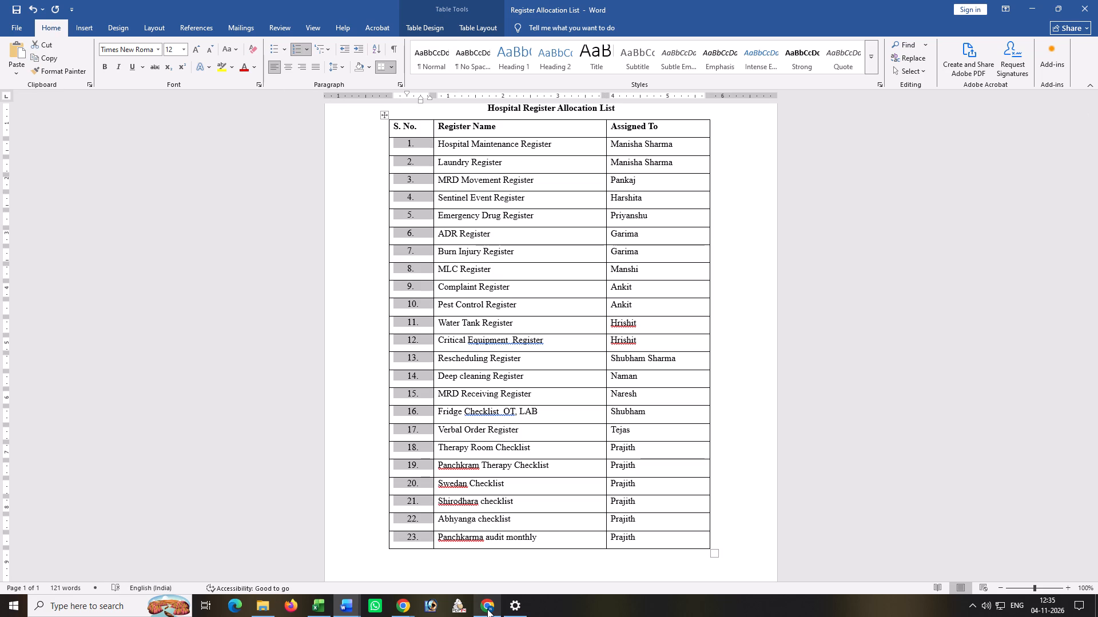